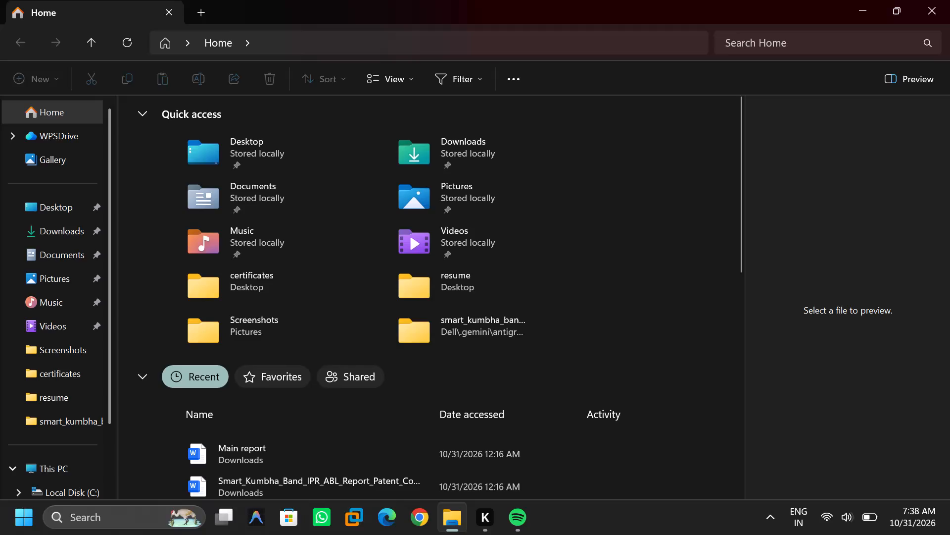
# Open the Main report DOCX document from the Downloads folder in Microsoft Word.
pyautogui.click(63, 227)
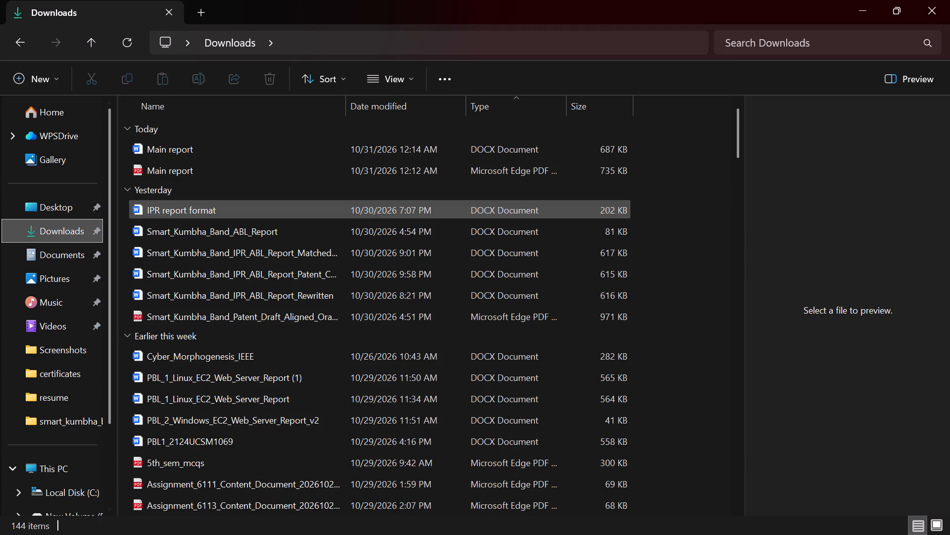
pyautogui.click(175, 143)
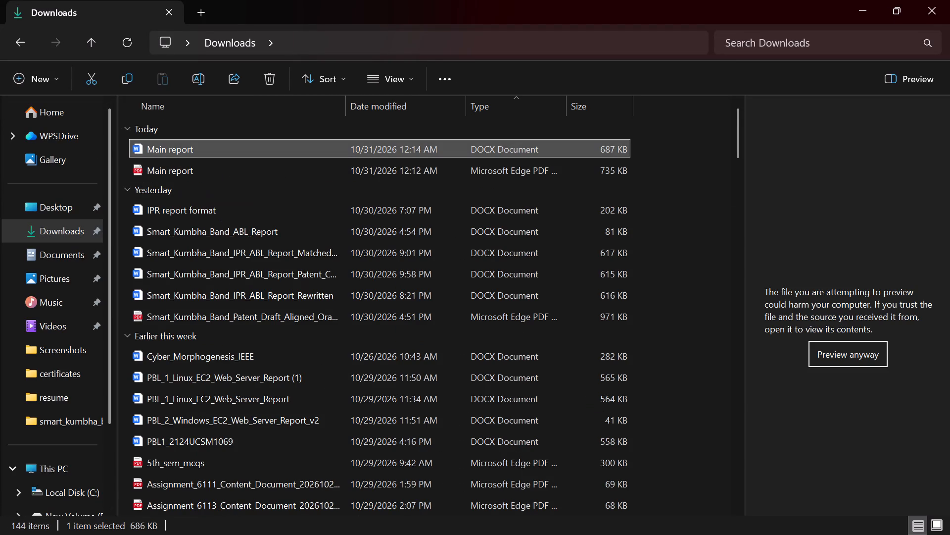
pyautogui.rightClick(175, 143)
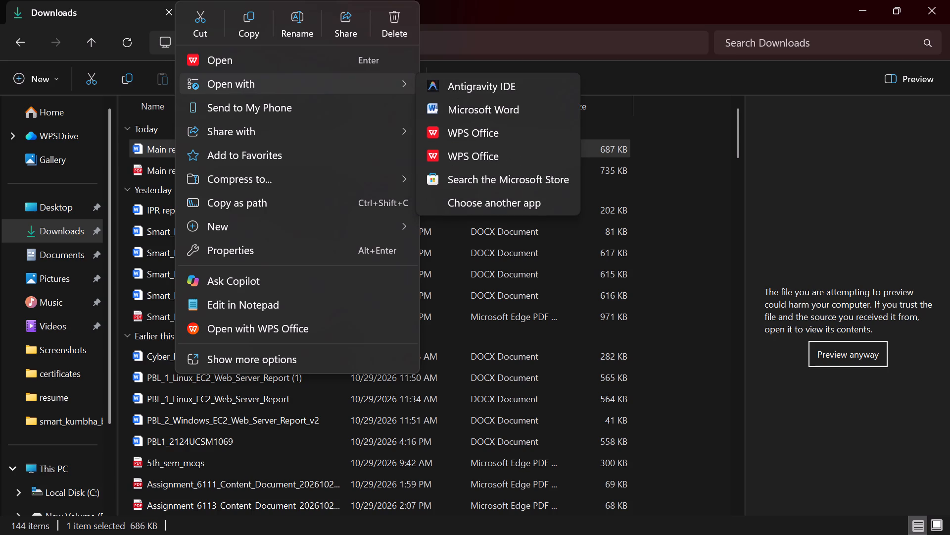
pyautogui.click(485, 103)
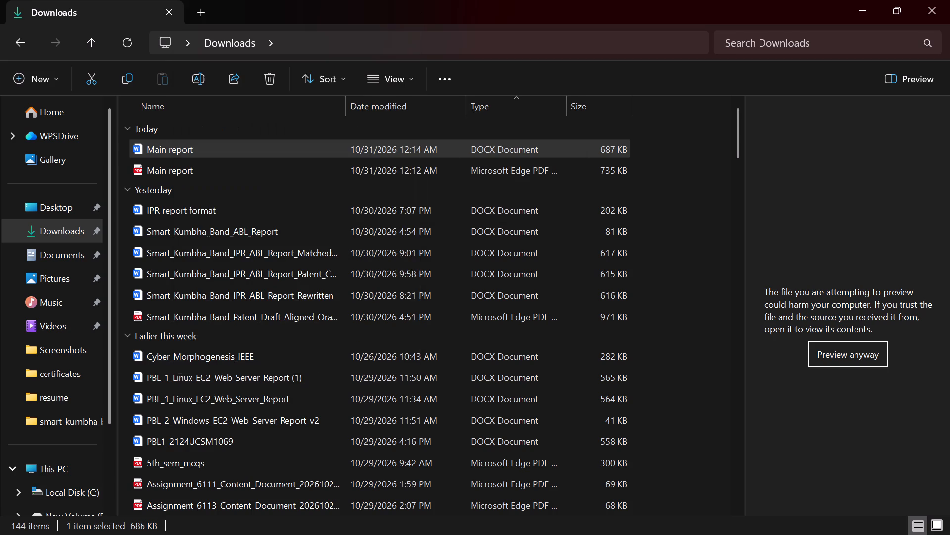
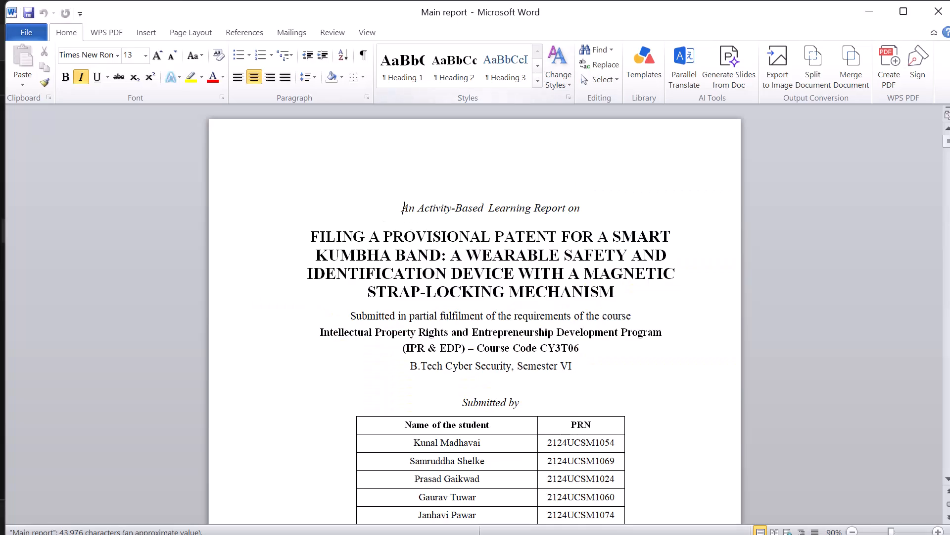
# Insert the middle name Tatyasaheb into the first student's entry in the cover page's Submitted by table.
pyautogui.click(443, 441)
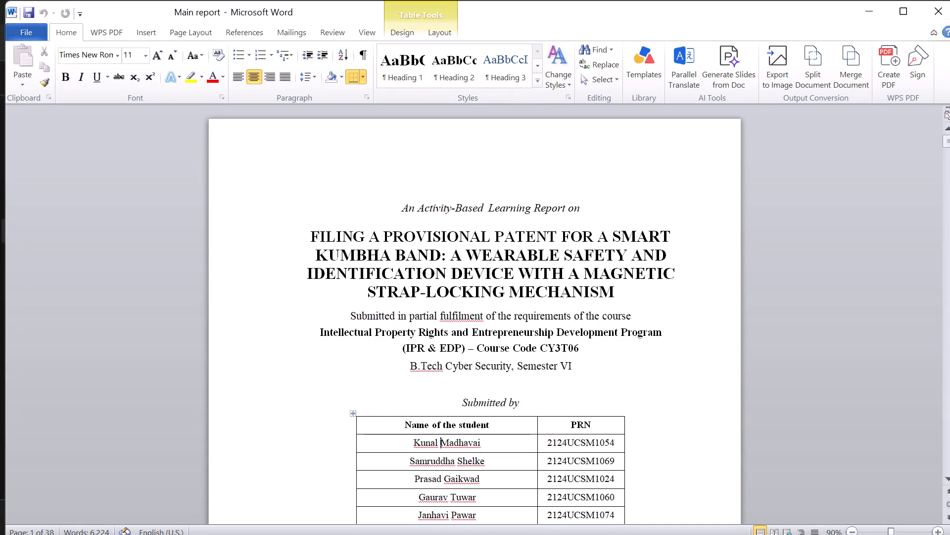
pyautogui.write('Ty')
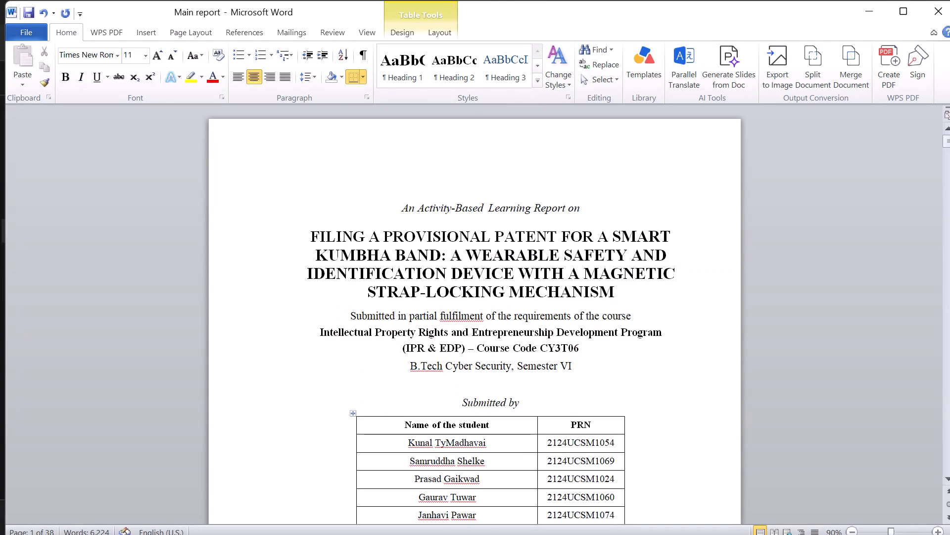
pyautogui.press('BackSpace')
pyautogui.press('a')
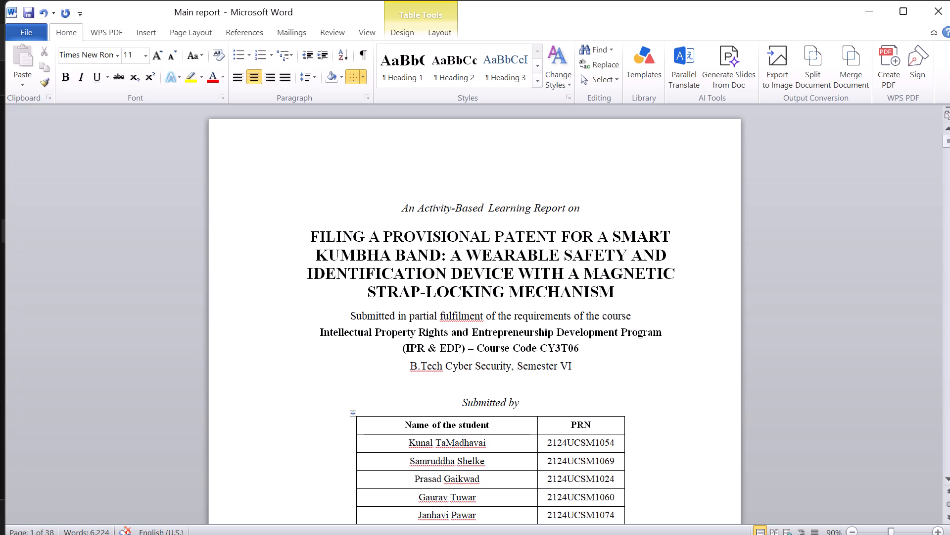
pyautogui.write('tya')
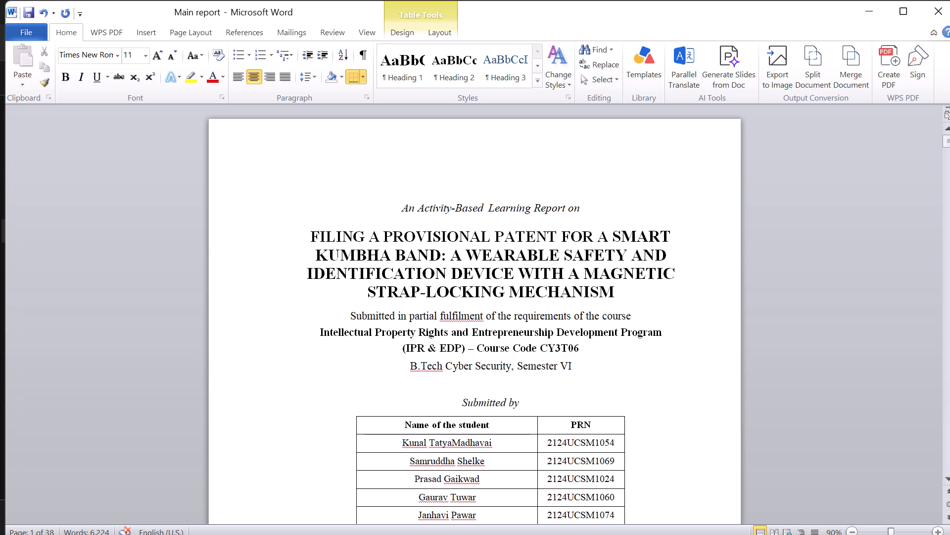
pyautogui.write('saheb')
pyautogui.press('space')
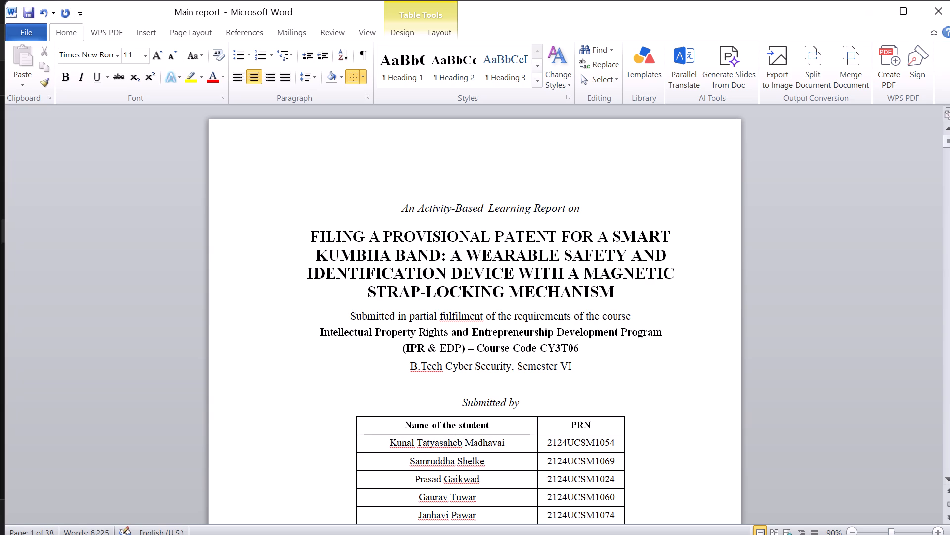
# Insert the middle name Changdev into the second student's entry in the cover page table.
pyautogui.click(458, 467)
pyautogui.write('Cha')
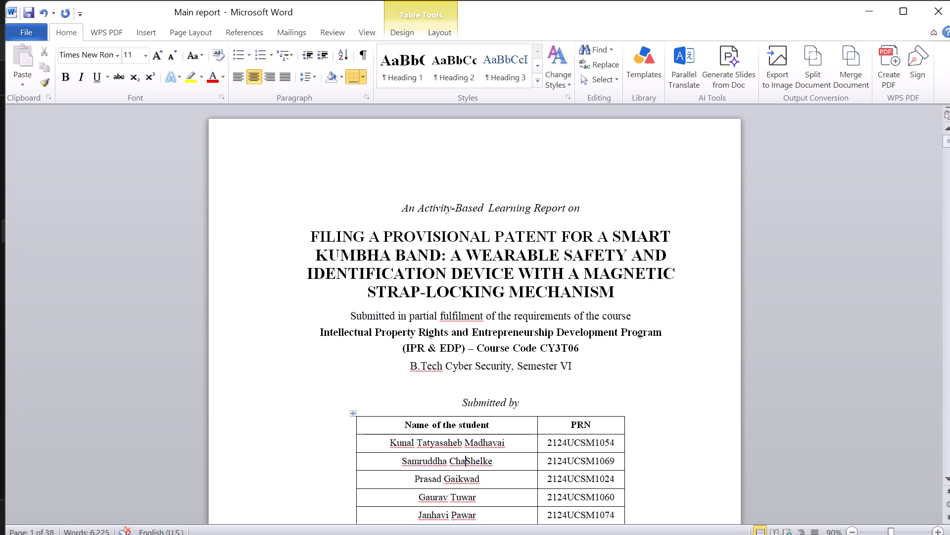
pyautogui.write('ngdev')
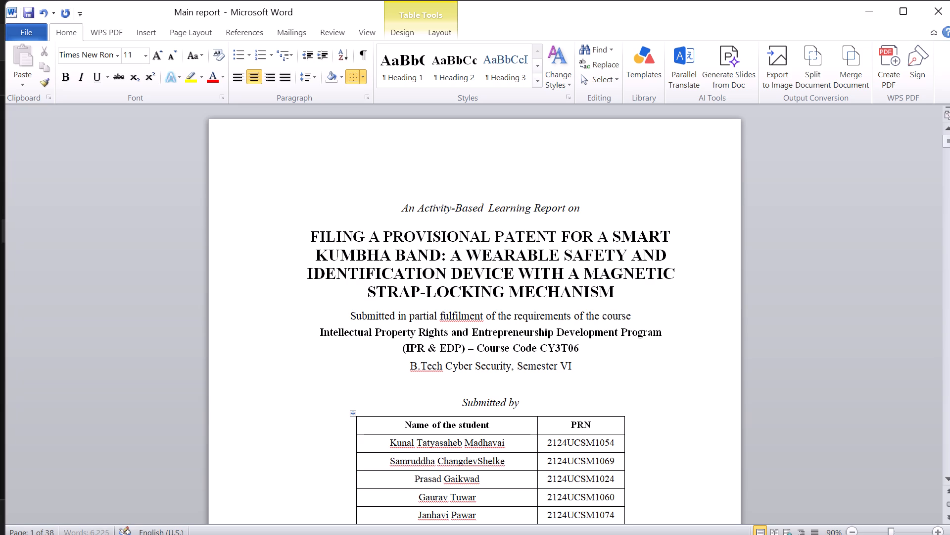
pyautogui.press('space')
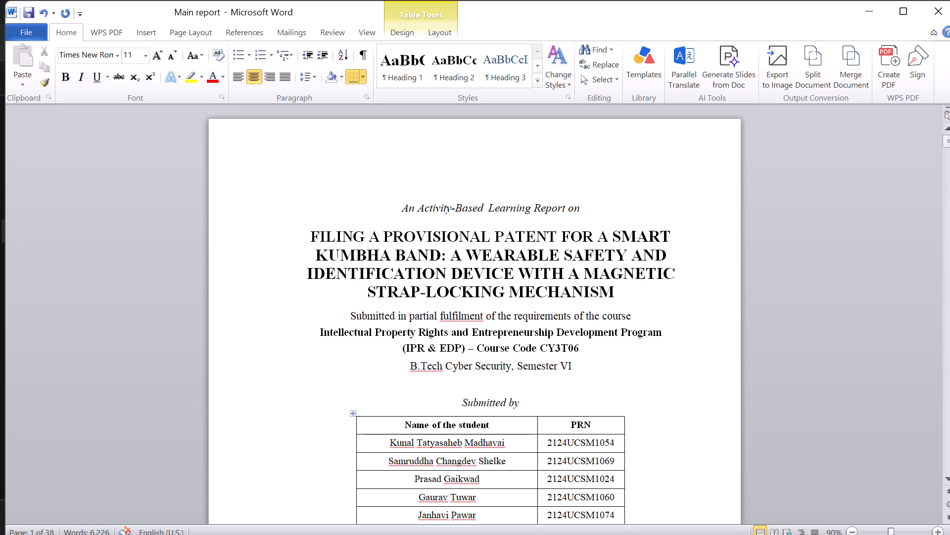
# Insert the middle name Dattatray into the third student's entry in the cover page table.
pyautogui.click(442, 481)
pyautogui.press('space')
pyautogui.hotkey('shift', 'd')
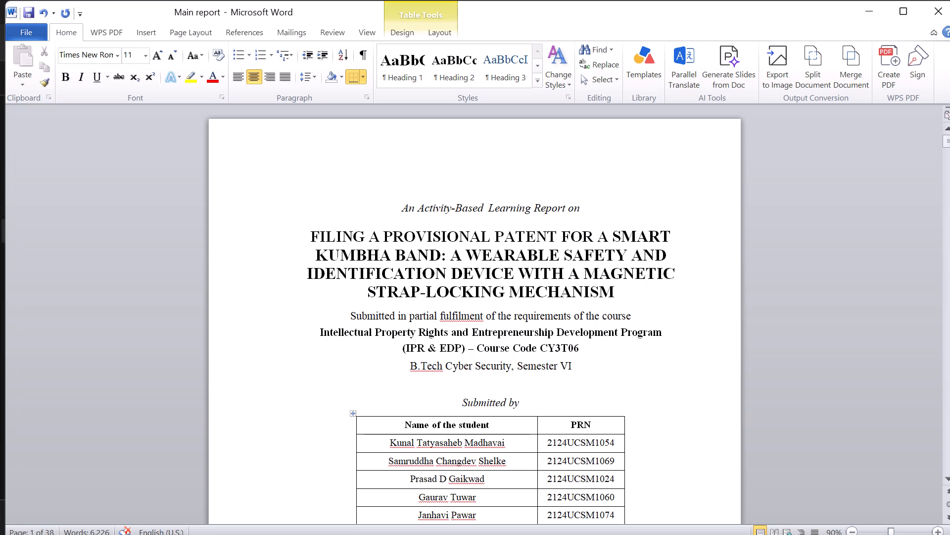
pyautogui.press('a')
pyautogui.write('tta')
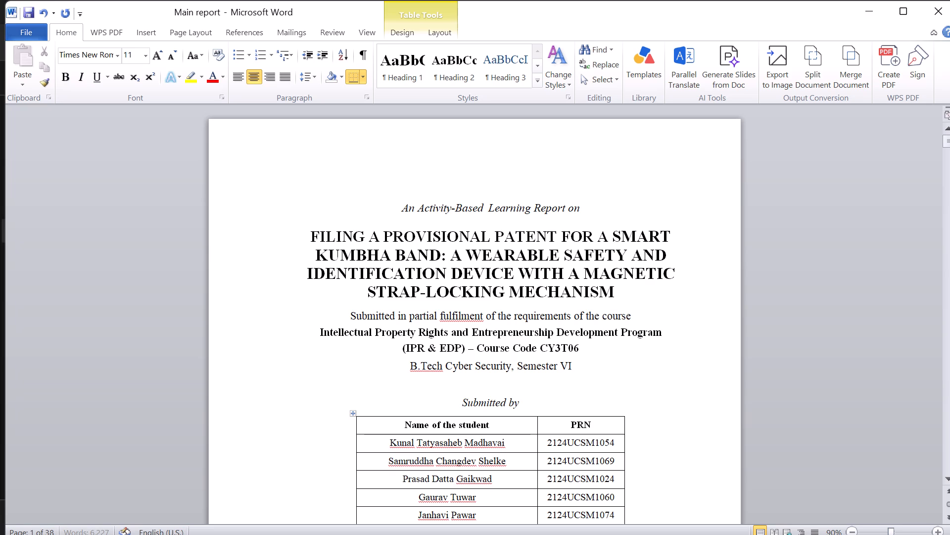
pyautogui.write('tray')
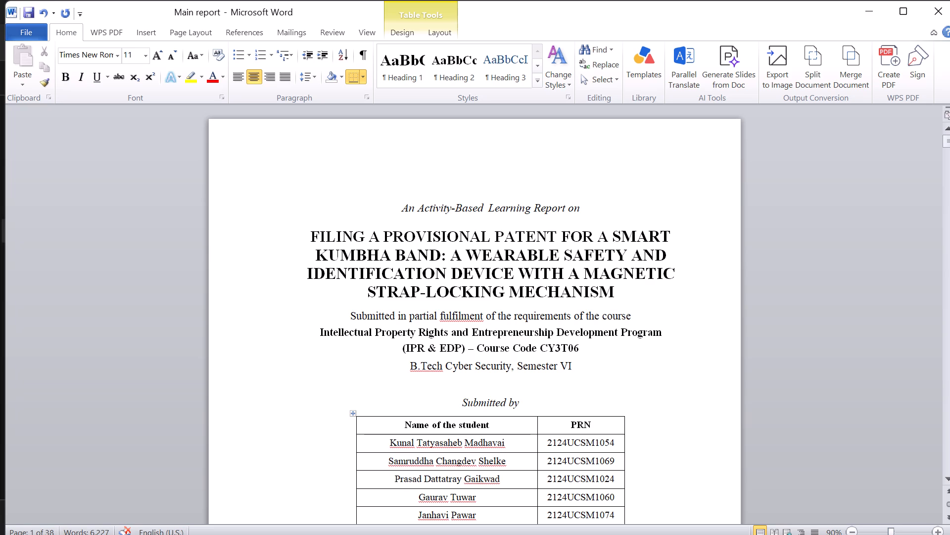
# Insert the middle name Shivnarayan into the fourth student's entry in the cover page table.
pyautogui.click(451, 496)
pyautogui.write('Shivnara')
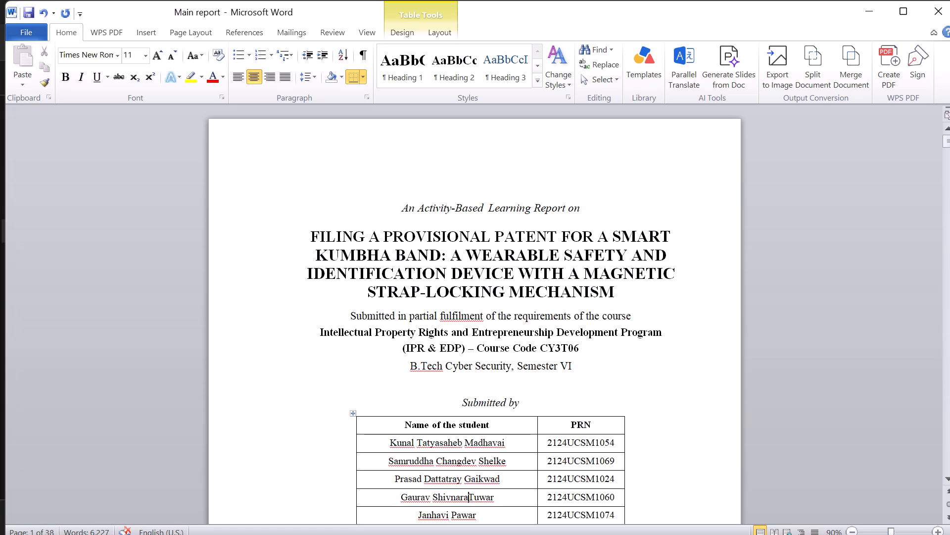
pyautogui.write('yan')
pyautogui.press('space')
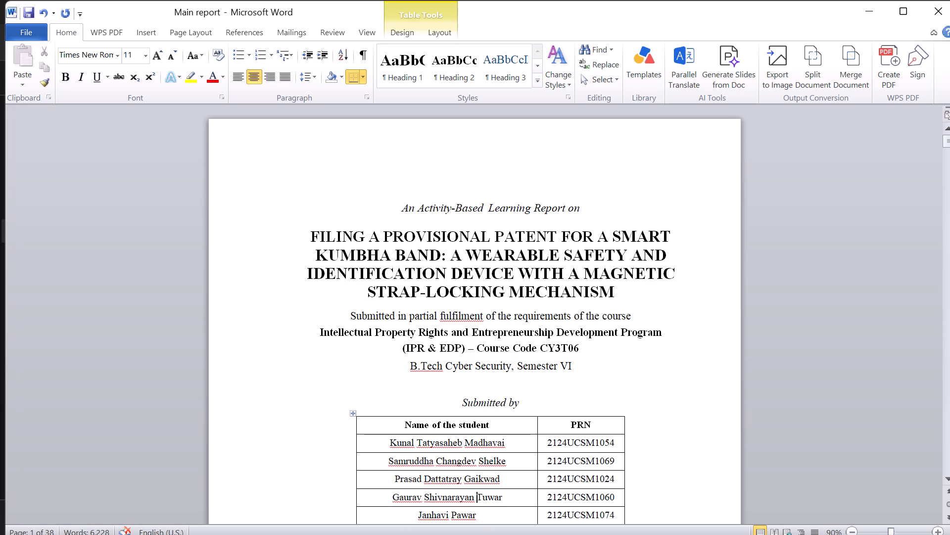
# Insert the middle name Kiran into the fifth student's entry in the cover page table.
pyautogui.click(451, 511)
pyautogui.write('Kir')
pyautogui.write('an')
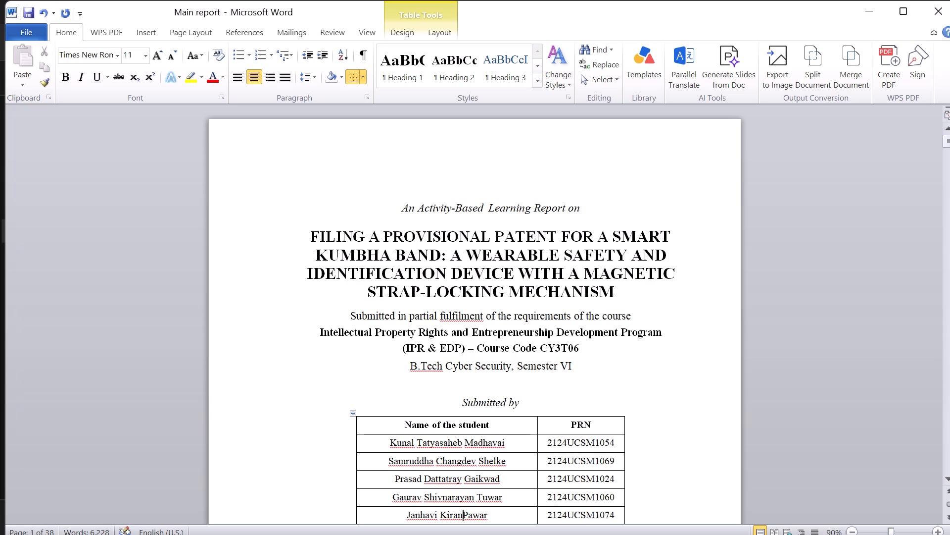
pyautogui.press('space')
# Review the rest of the cover page and the Certificate, Declaration and Acknowledgement pages, checking how the student names are written.
pyautogui.scroll(-1, 641, 418)
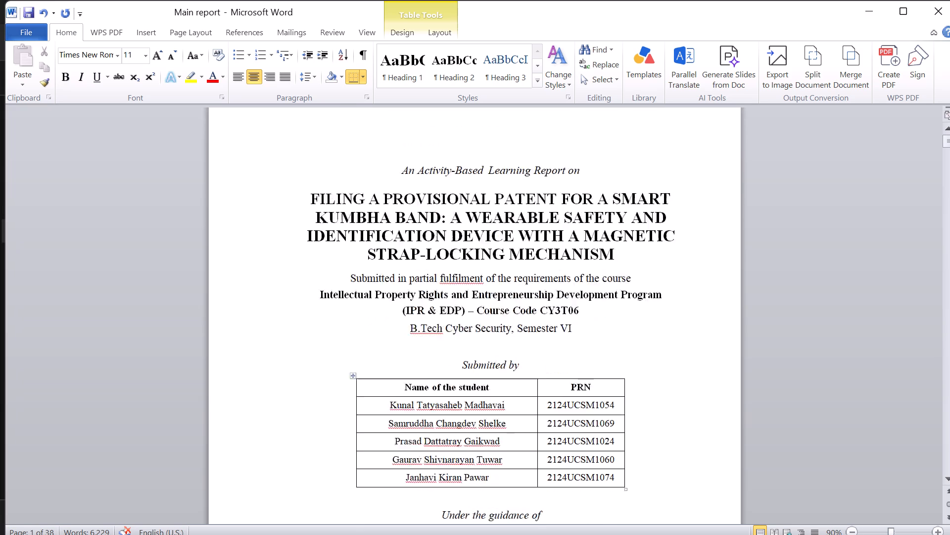
pyautogui.scroll(-3, 641, 418)
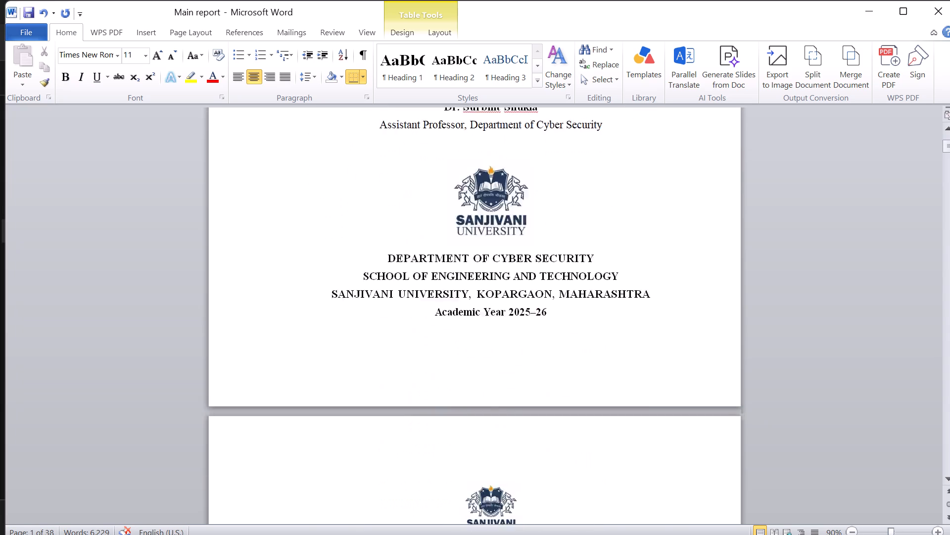
pyautogui.scroll(-3, 641, 418)
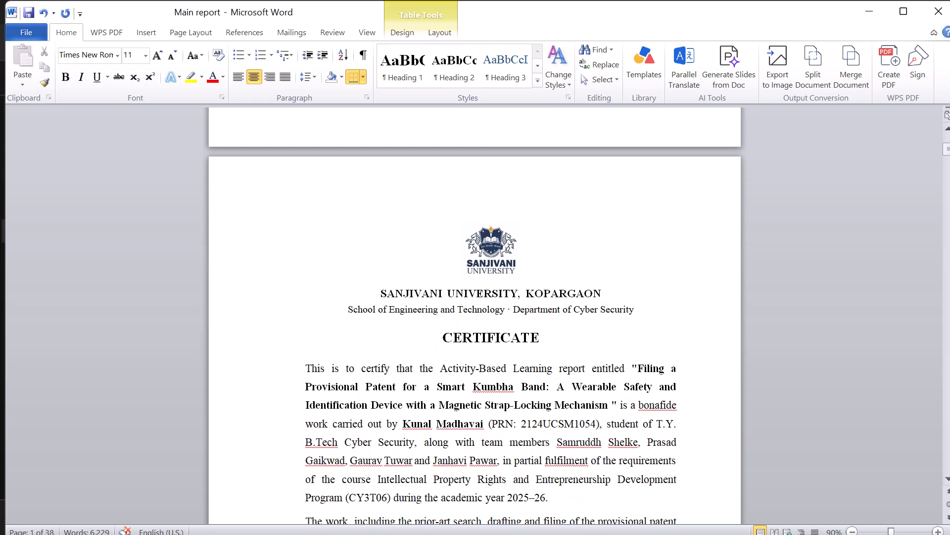
pyautogui.scroll(-1, 641, 418)
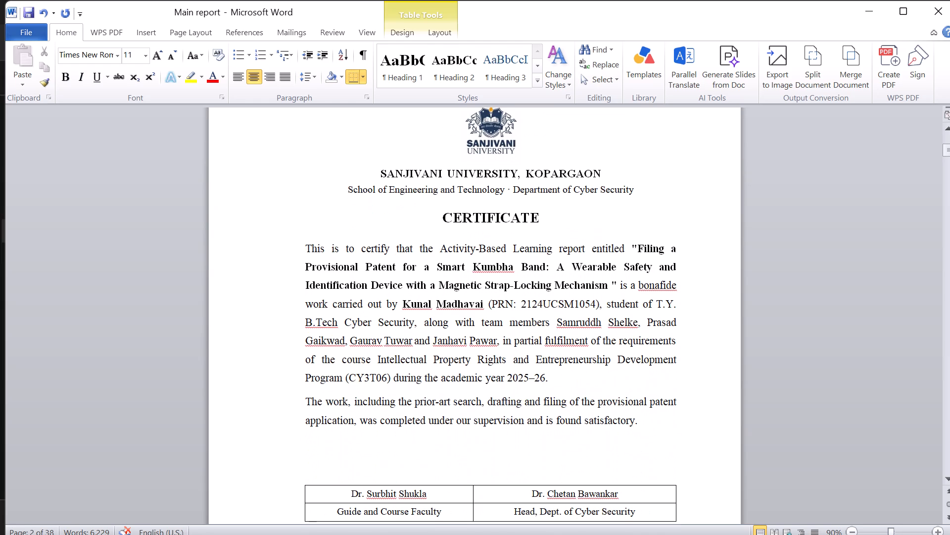
pyautogui.scroll(-1, 641, 418)
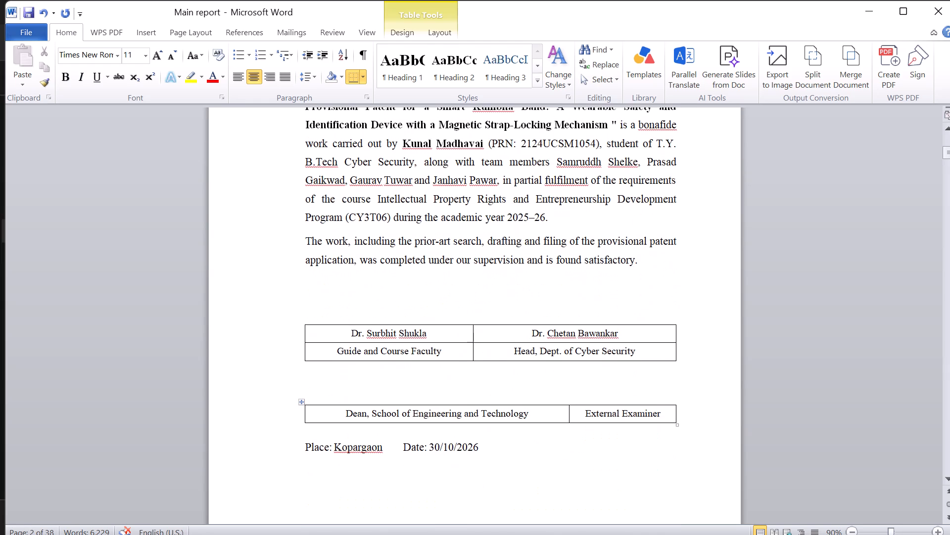
pyautogui.scroll(-4, 641, 418)
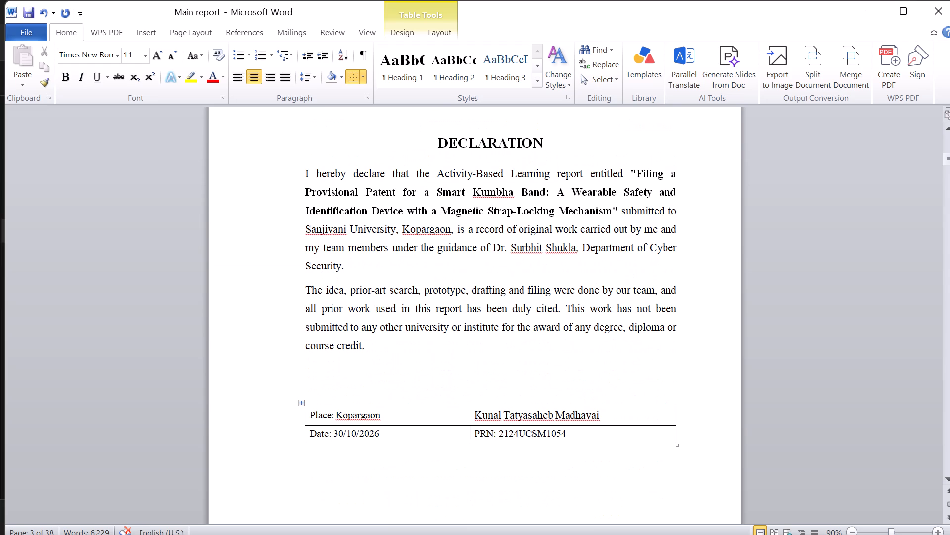
pyautogui.scroll(-1, 641, 418)
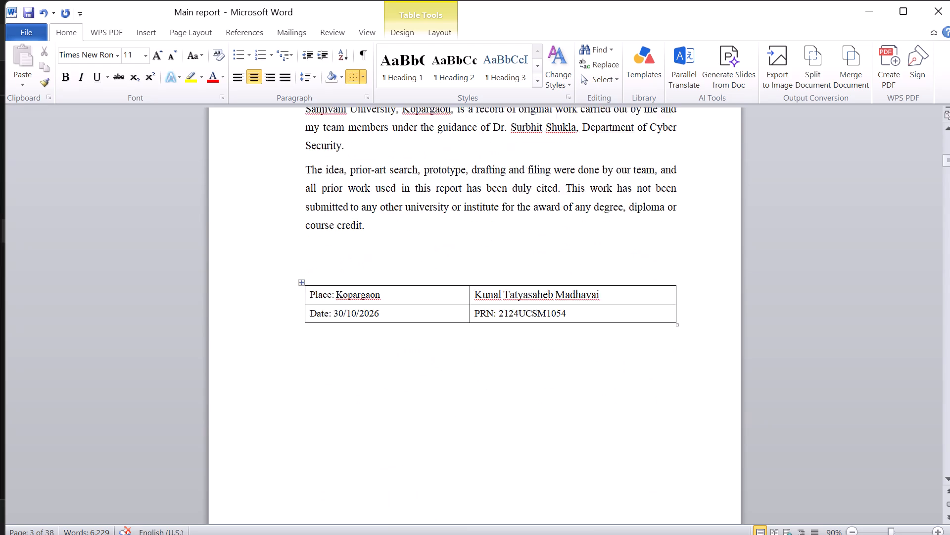
pyautogui.scroll(-2, 641, 418)
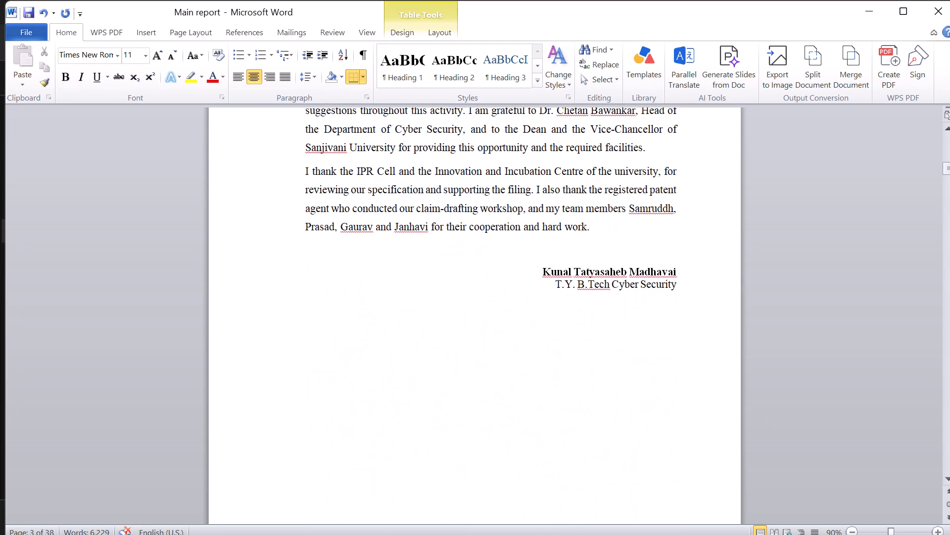
pyautogui.hscroll(1, 641, 418)
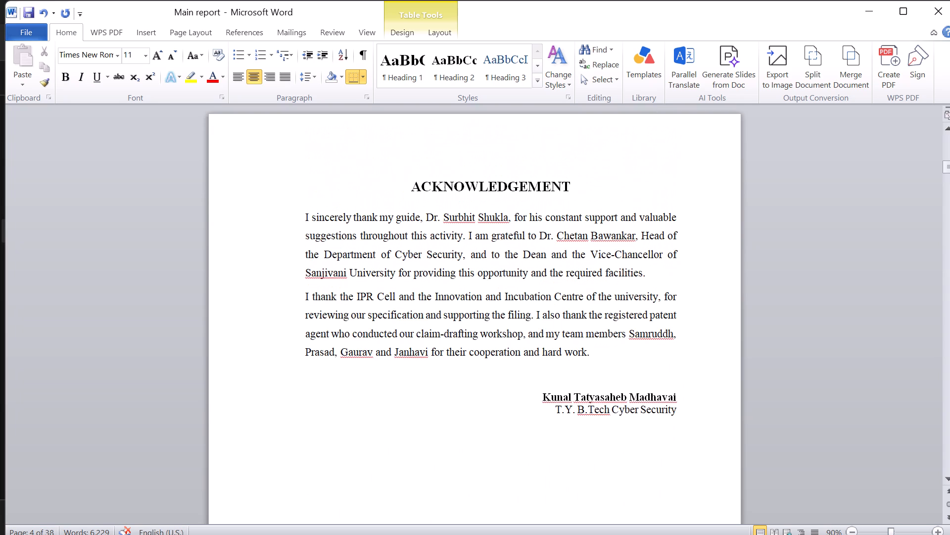
pyautogui.hscroll(2, 641, 418)
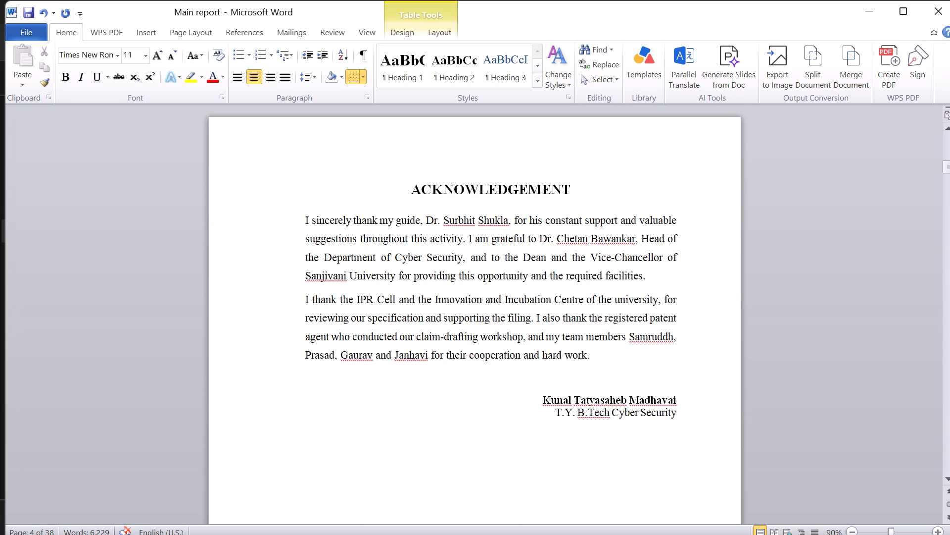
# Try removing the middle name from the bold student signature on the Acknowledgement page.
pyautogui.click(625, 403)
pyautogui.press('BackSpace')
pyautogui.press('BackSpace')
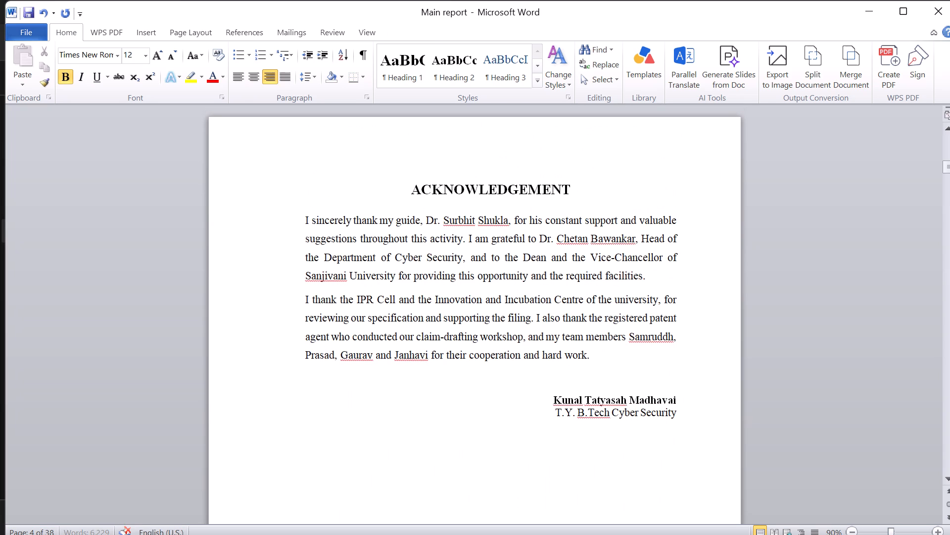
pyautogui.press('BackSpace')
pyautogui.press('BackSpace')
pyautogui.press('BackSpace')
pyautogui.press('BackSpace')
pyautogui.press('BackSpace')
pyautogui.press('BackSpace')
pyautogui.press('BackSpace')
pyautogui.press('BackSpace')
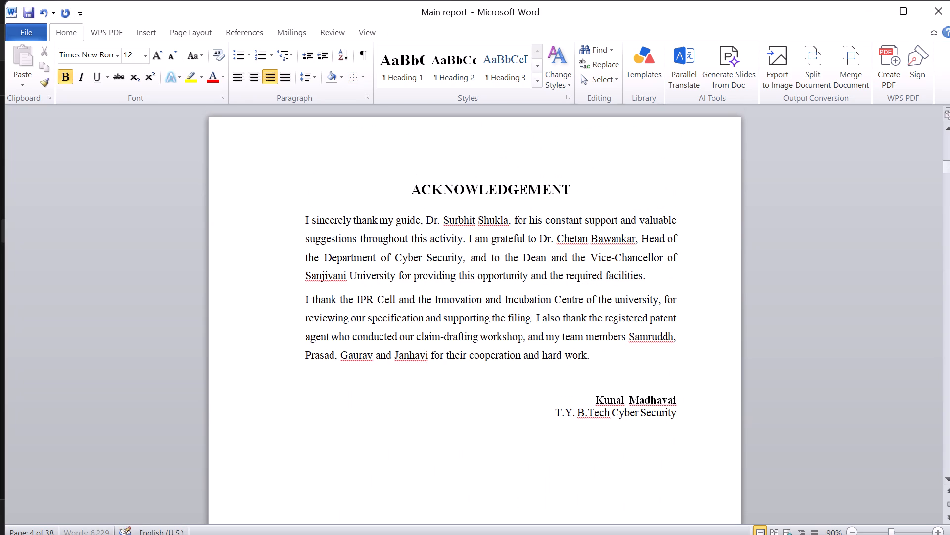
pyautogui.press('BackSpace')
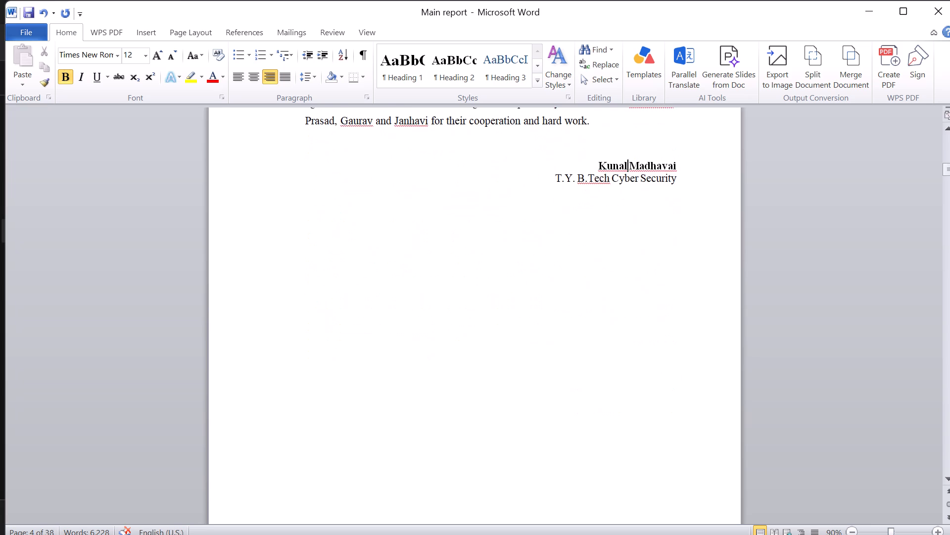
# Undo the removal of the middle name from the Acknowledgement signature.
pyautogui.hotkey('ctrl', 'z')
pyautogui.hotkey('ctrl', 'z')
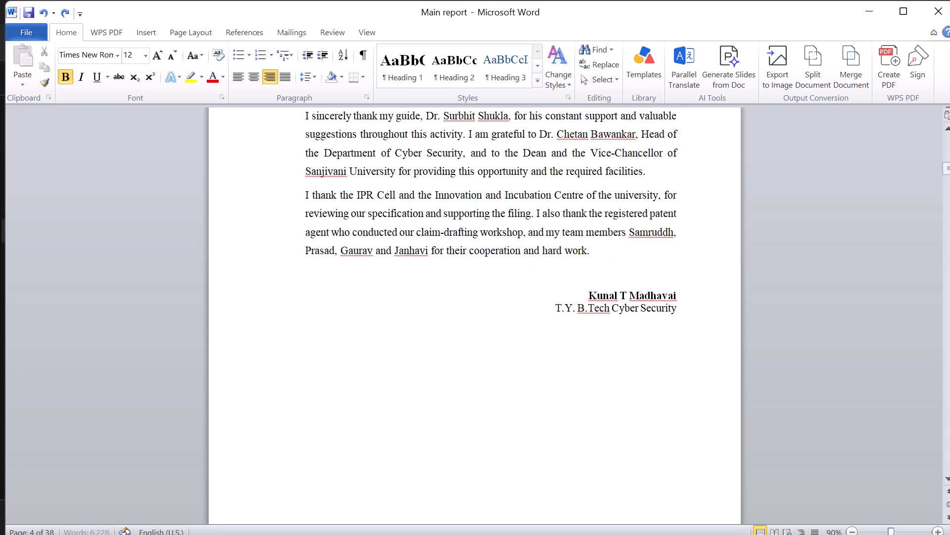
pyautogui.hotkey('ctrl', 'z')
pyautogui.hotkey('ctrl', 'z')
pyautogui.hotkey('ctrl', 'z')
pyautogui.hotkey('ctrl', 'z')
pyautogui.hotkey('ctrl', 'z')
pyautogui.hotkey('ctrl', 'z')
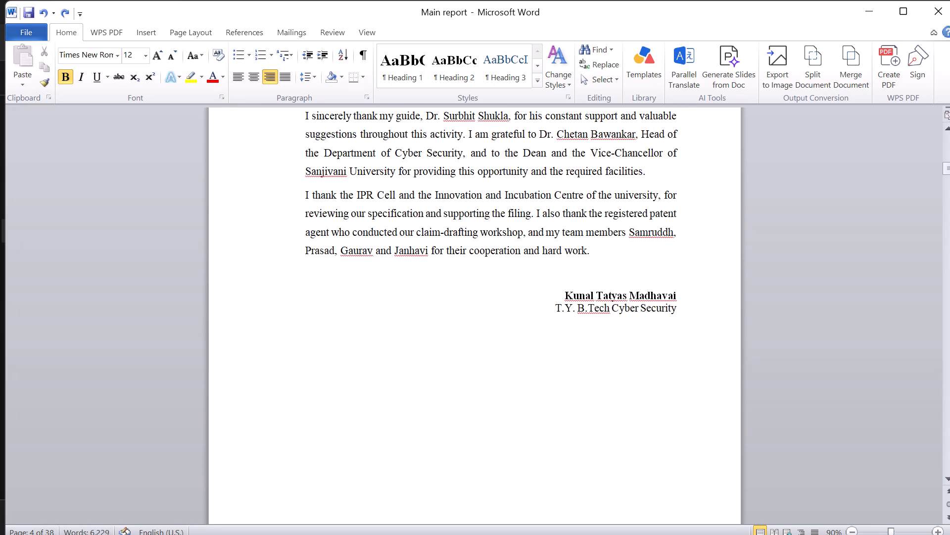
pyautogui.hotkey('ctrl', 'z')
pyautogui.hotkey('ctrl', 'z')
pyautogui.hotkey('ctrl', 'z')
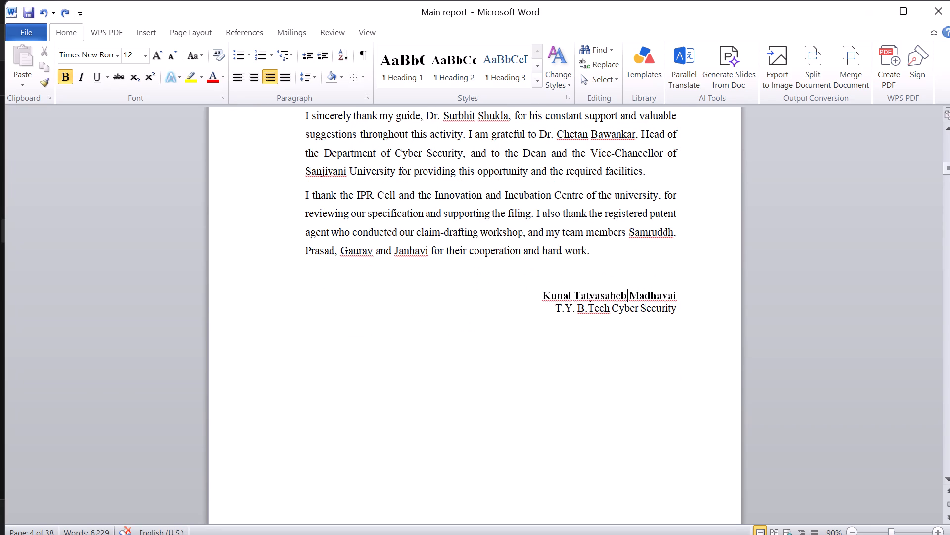
# Review the Abstract, Table of Contents, List of Tables, List of Figures and List of Abbreviations pages of the report.
pyautogui.scroll(-6, 682, 428)
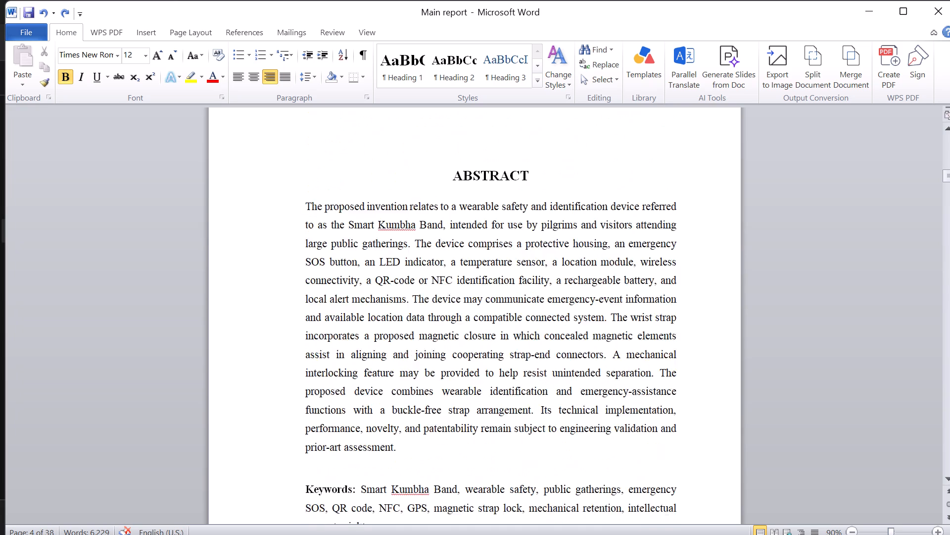
pyautogui.scroll(-6, 682, 428)
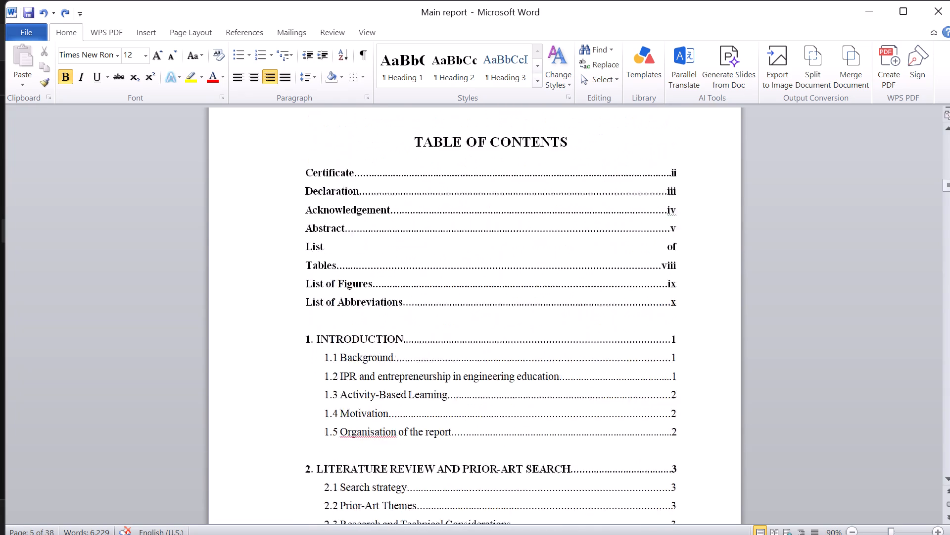
pyautogui.scroll(-2, 682, 428)
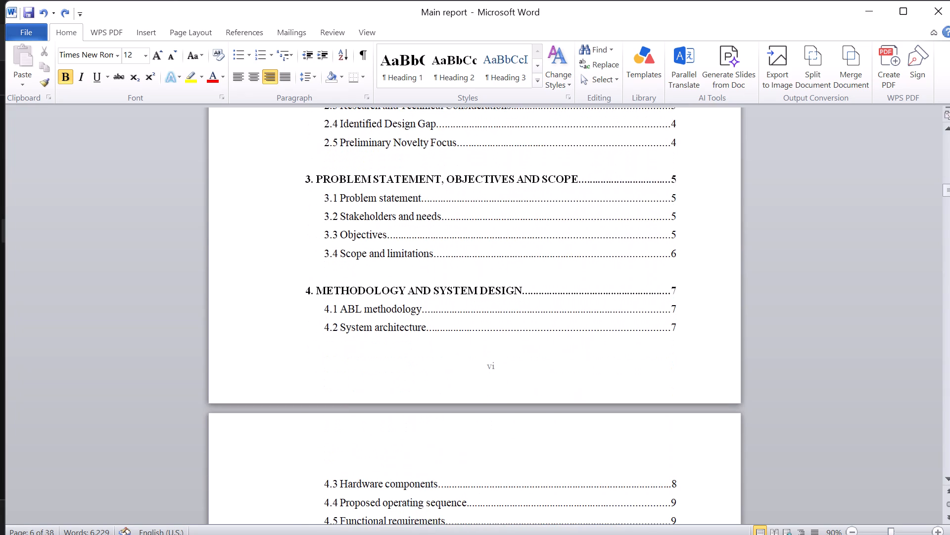
pyautogui.scroll(1, 682, 428)
pyautogui.scroll(-2, 682, 428)
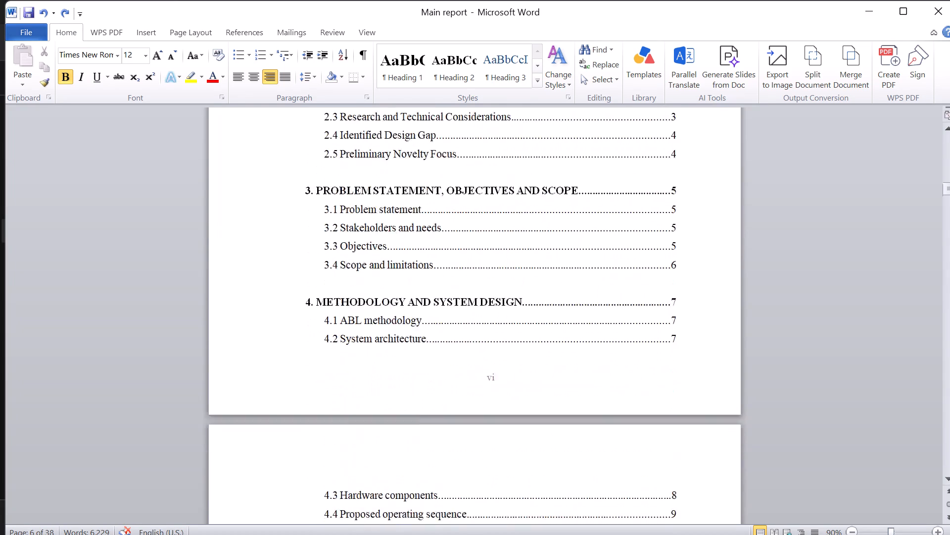
pyautogui.scroll(-6, 682, 428)
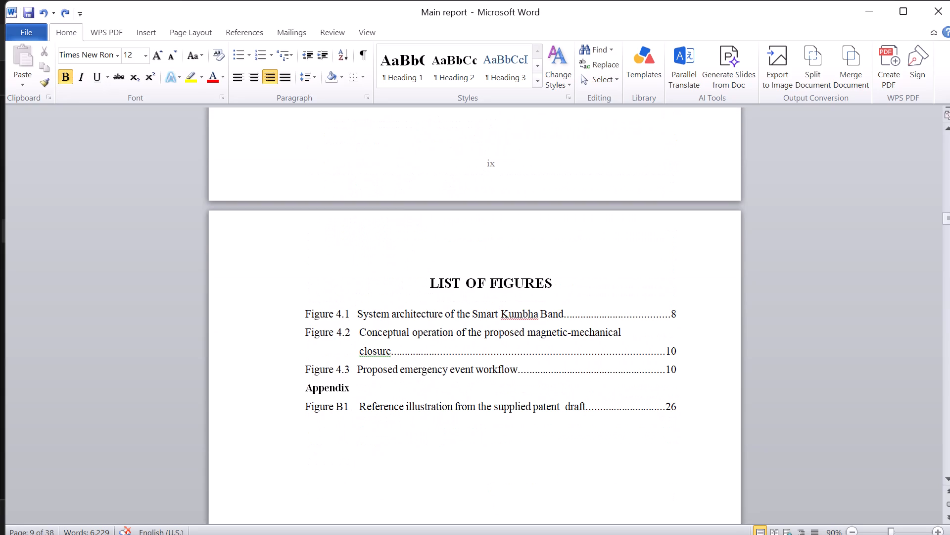
pyautogui.scroll(-7, 682, 428)
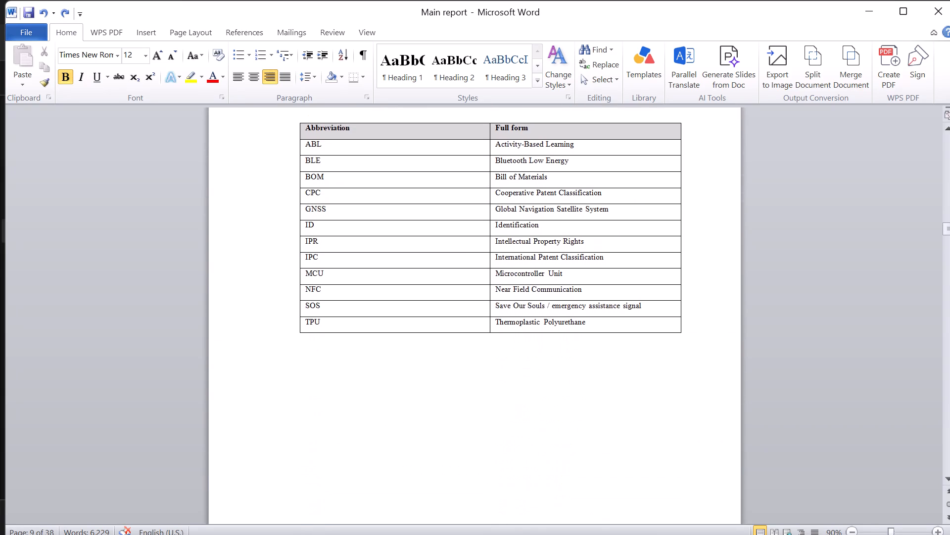
pyautogui.scroll(-5, 682, 428)
pyautogui.scroll(3, 682, 428)
pyautogui.scroll(-1, 682, 428)
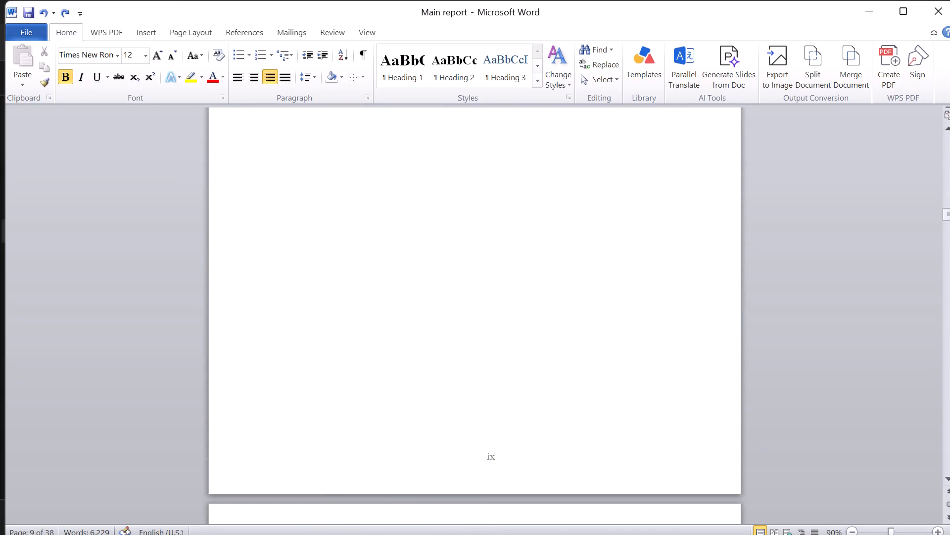
pyautogui.scroll(-4, 682, 428)
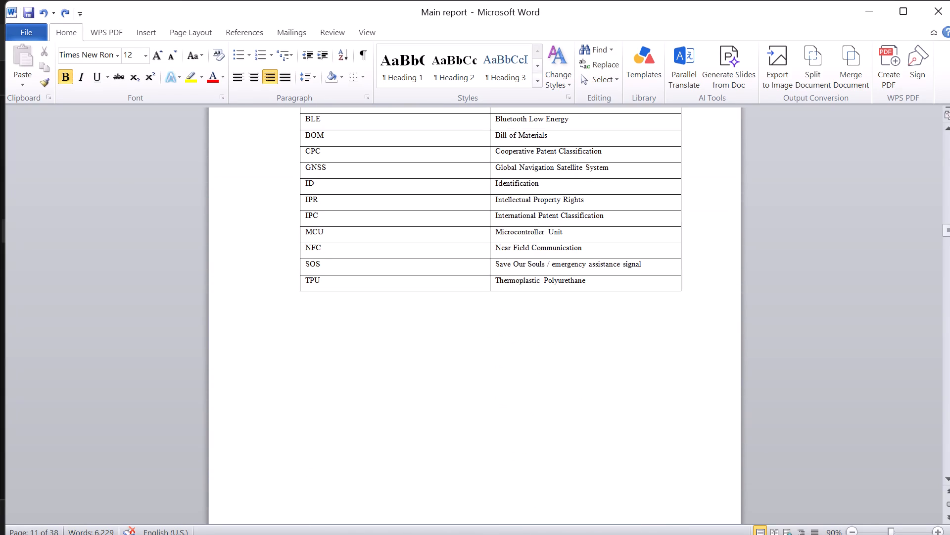
pyautogui.scroll(-6, 682, 428)
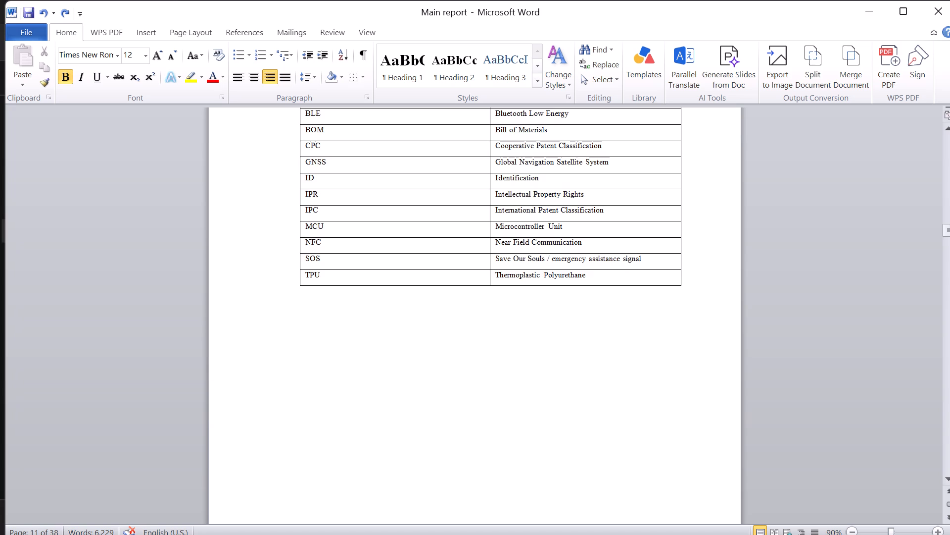
# Review the body text, tables and figures from the introduction through the Chapter 5 safety, privacy and reliability section.
pyautogui.scroll(-2, 682, 428)
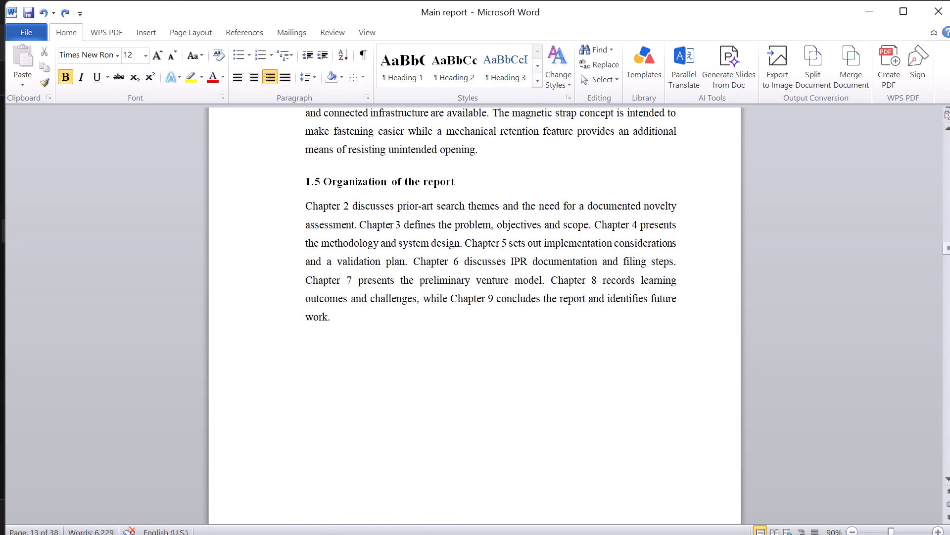
pyautogui.scroll(-9, 682, 428)
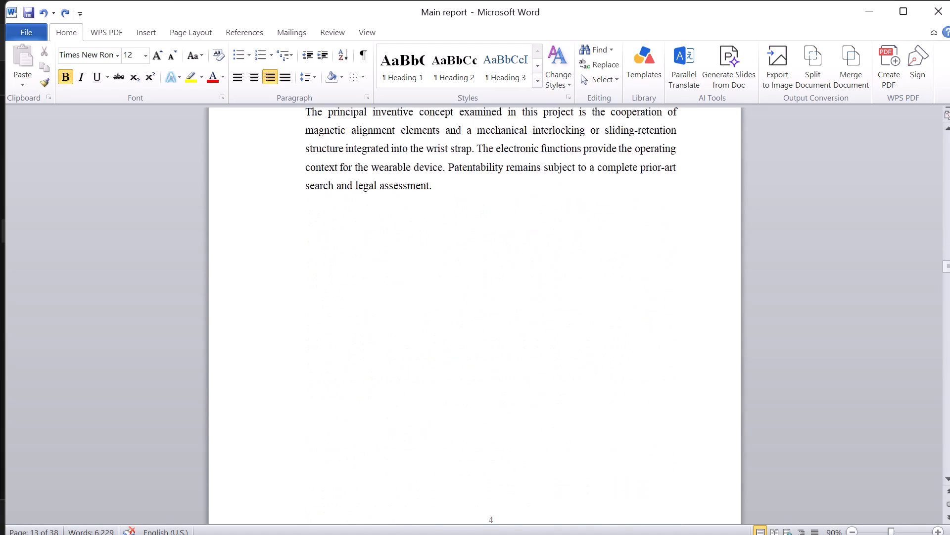
pyautogui.scroll(-7, 682, 428)
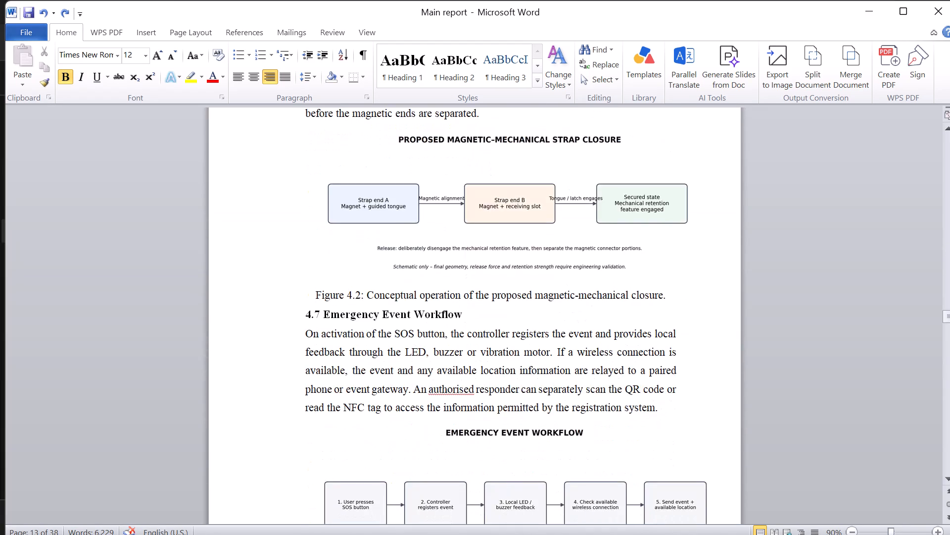
pyautogui.scroll(-2, 682, 428)
pyautogui.scroll(7, 682, 428)
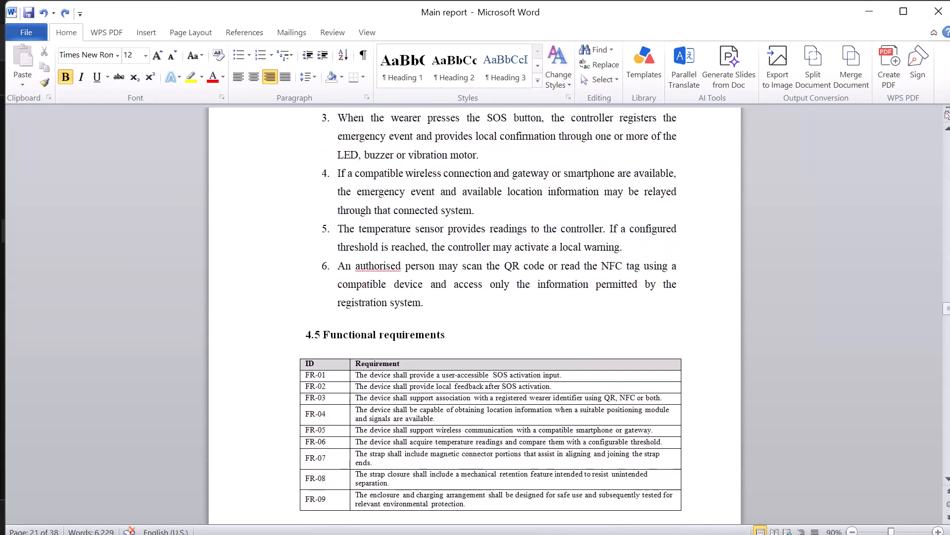
pyautogui.scroll(4, 682, 428)
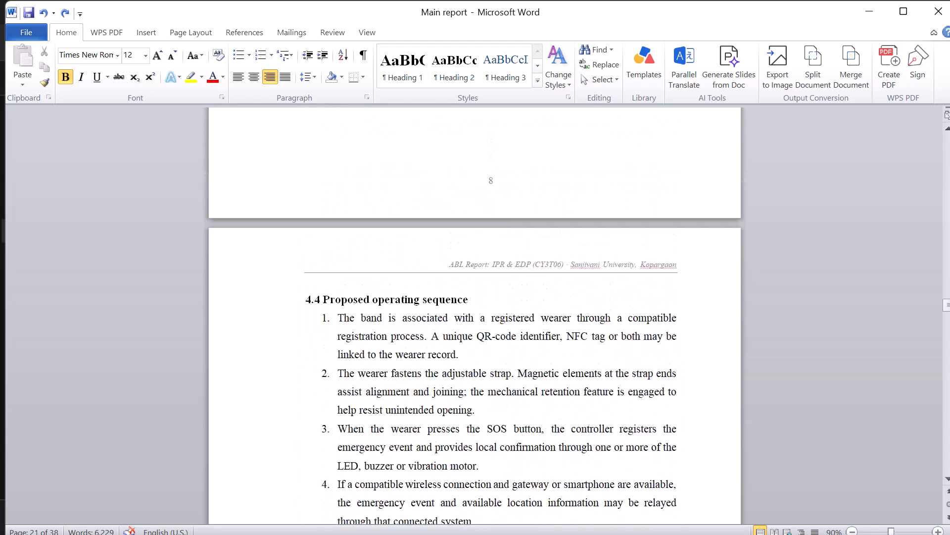
pyautogui.scroll(1, 682, 428)
pyautogui.scroll(-1, 682, 428)
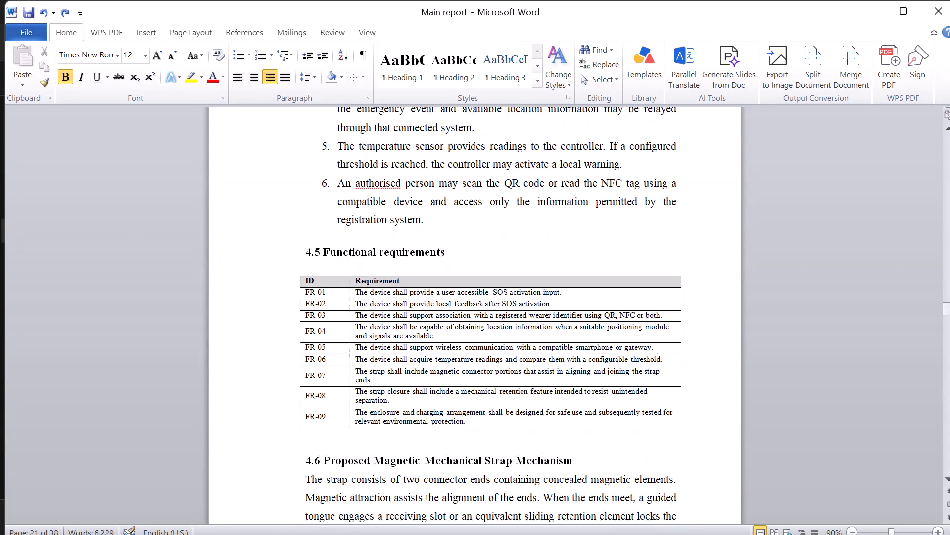
pyautogui.scroll(-8, 682, 428)
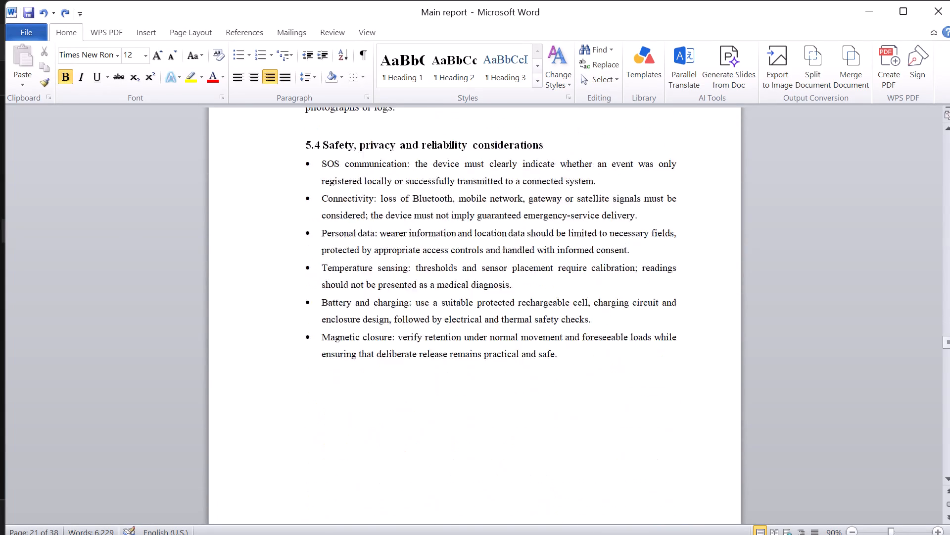
# Review the remaining chapters, Conclusion and Future Scope, and the appendix pages, and return to the cover page's student table.
pyautogui.scroll(-15, 682, 428)
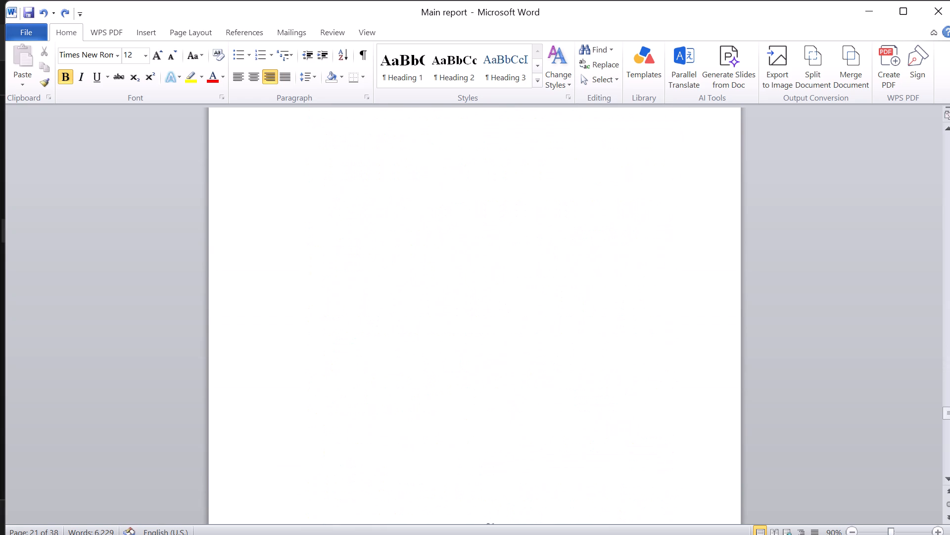
pyautogui.scroll(-9, 682, 428)
pyautogui.scroll(8, 682, 428)
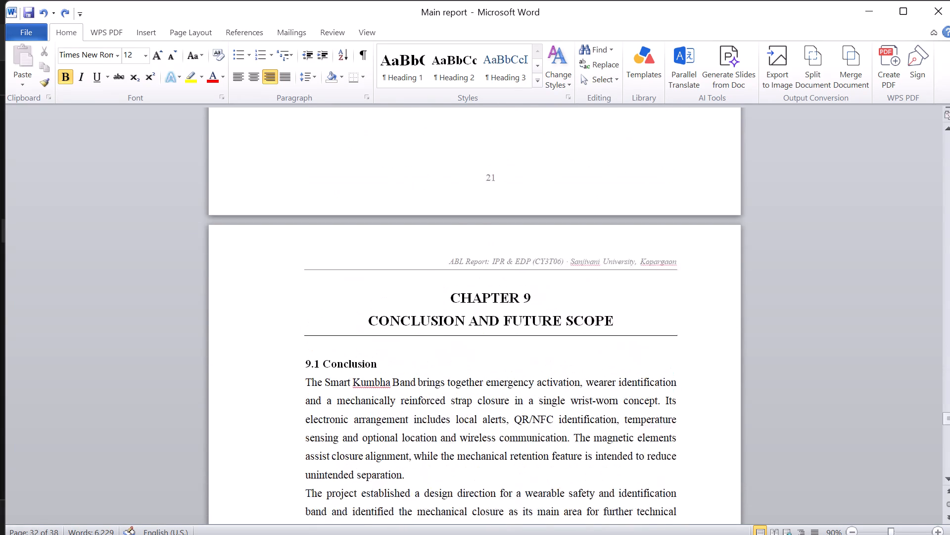
pyautogui.scroll(-12, 682, 428)
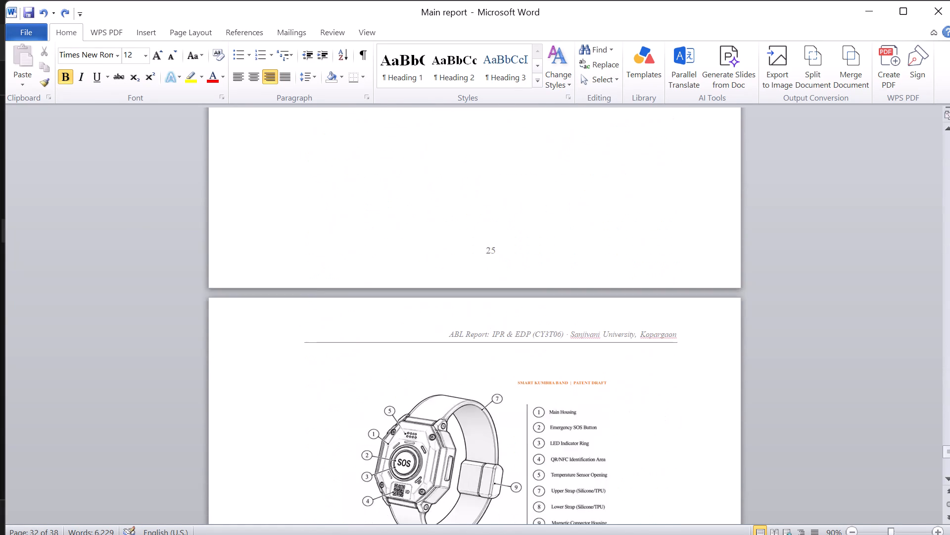
pyautogui.scroll(-3, 682, 428)
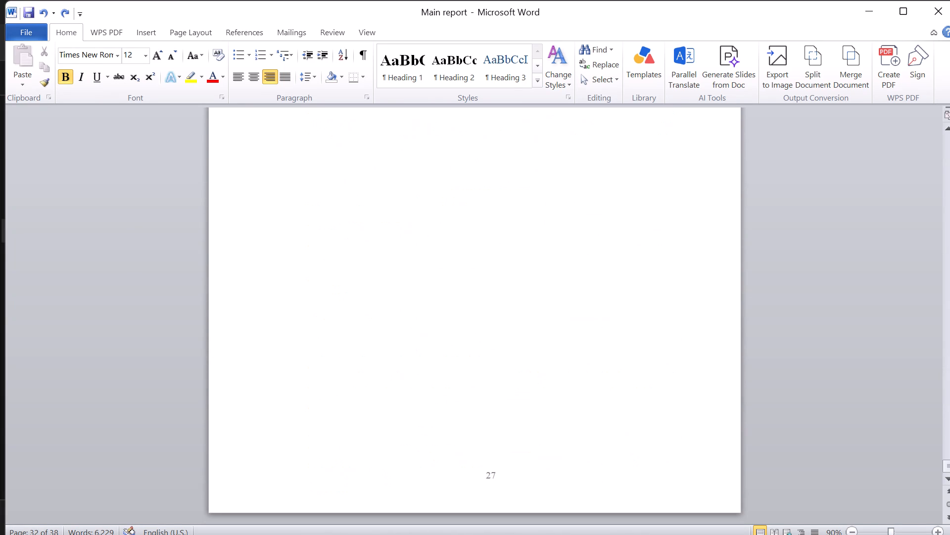
pyautogui.scroll(-6, 682, 428)
pyautogui.scroll(18, 682, 428)
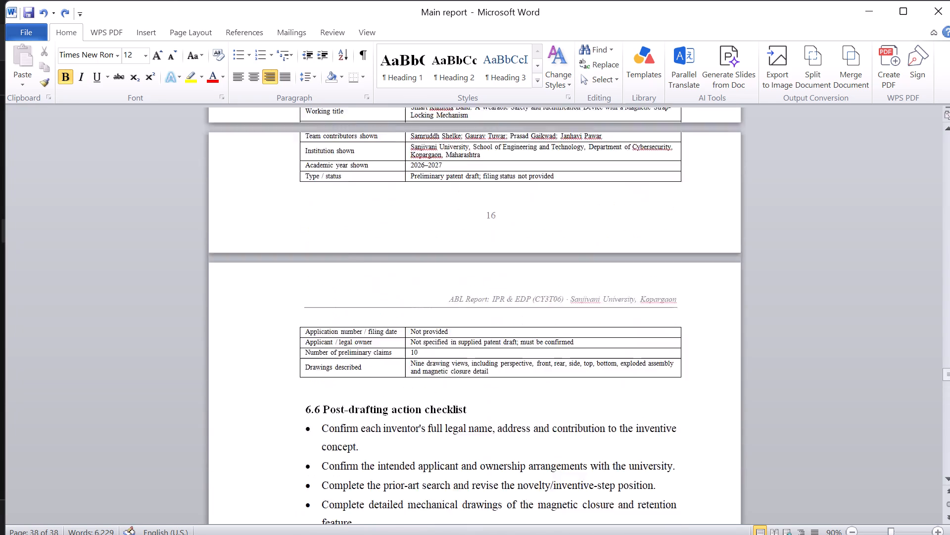
pyautogui.scroll(20, 682, 428)
pyautogui.scroll(20, 682, 428)
pyautogui.scroll(4, 682, 428)
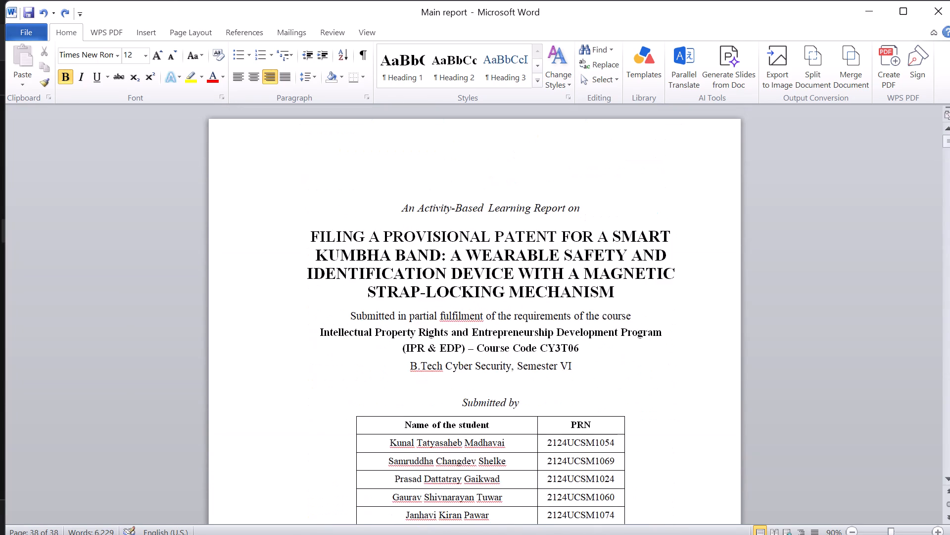
pyautogui.scroll(-1, 682, 428)
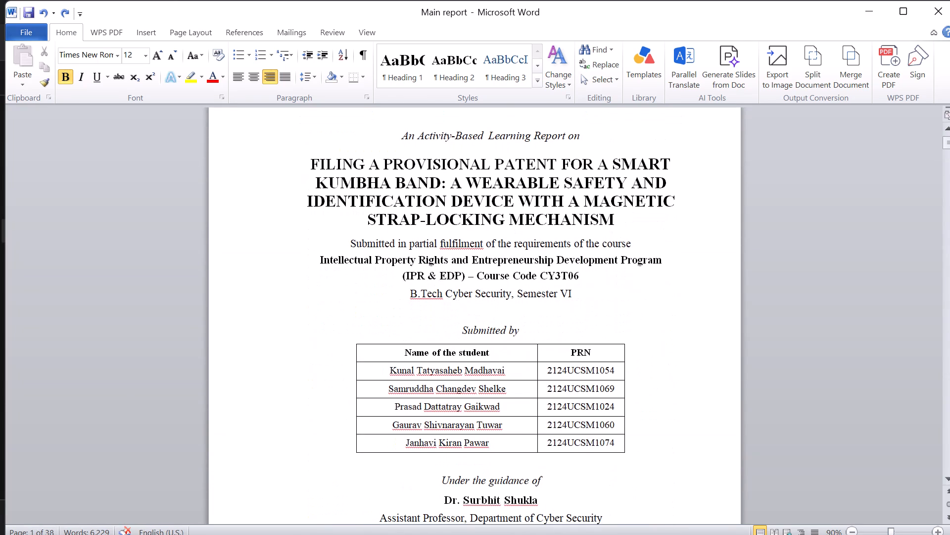
# Save the Main report document.
pyautogui.hotkey('ctrl', 's')
pyautogui.hotkey('ctrl', 's')
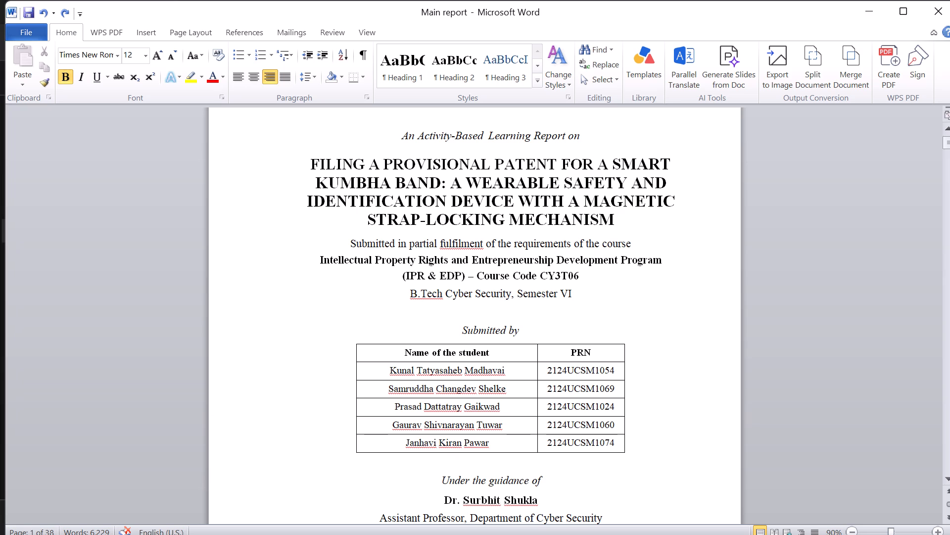
# Correct the flagged word "fulfilment" on the cover page to the suggested spelling "fulfillment".
pyautogui.rightClick(462, 244)
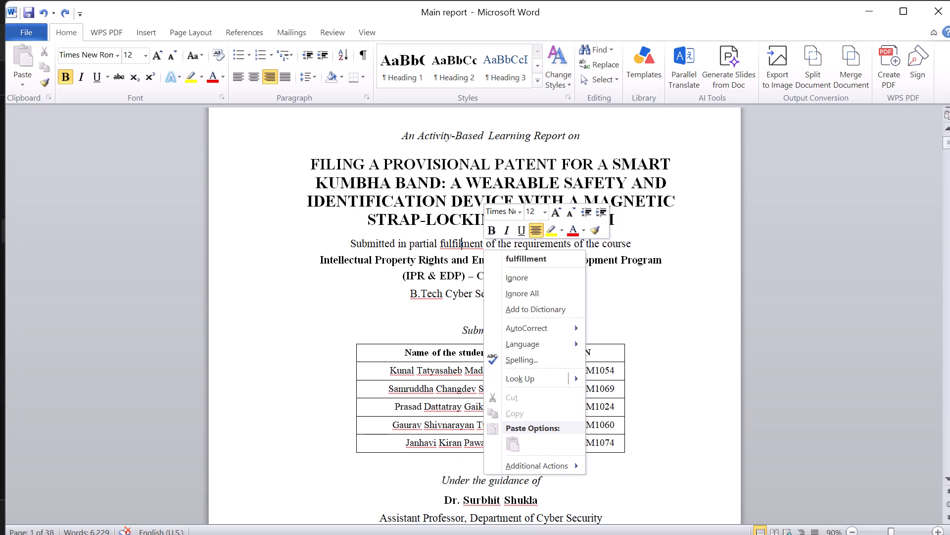
pyautogui.click(512, 254)
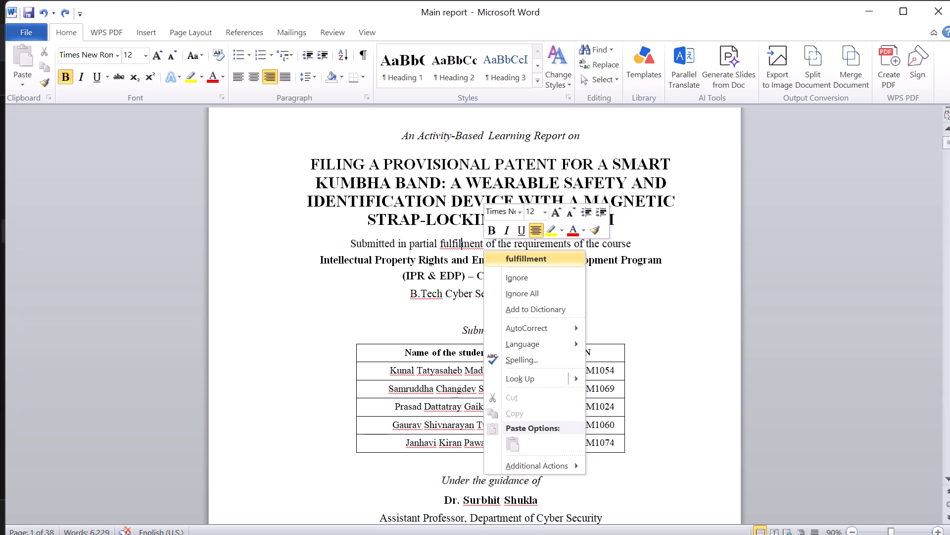
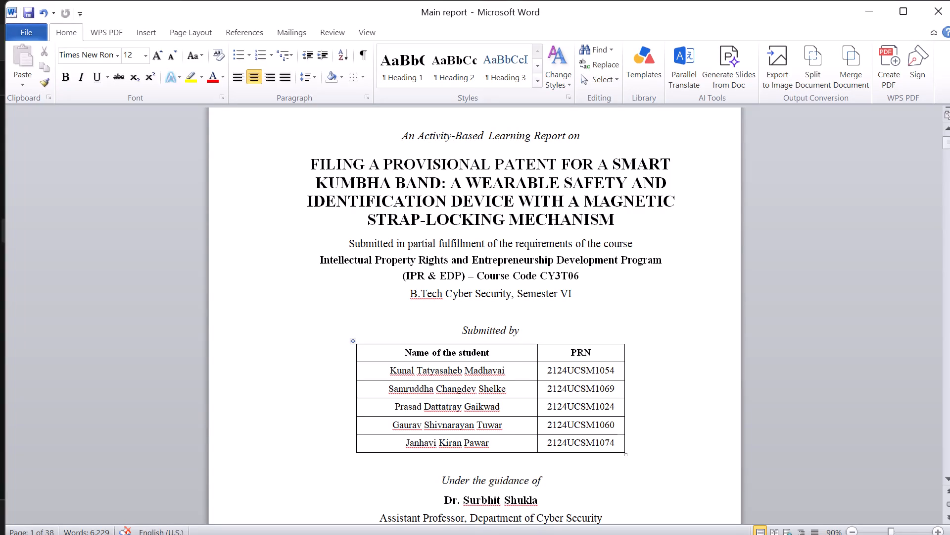
# Delete the middle name from the first student's entry in the cover page's student table, leaving only first name and surname.
pyautogui.click(461, 370)
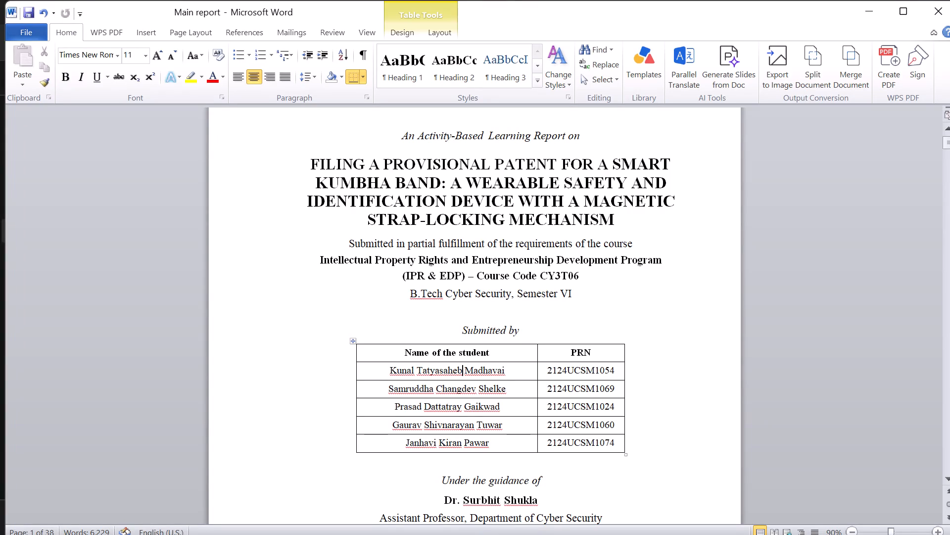
pyautogui.press('BackSpace')
pyautogui.press('BackSpace')
pyautogui.press('BackSpace')
pyautogui.press('BackSpace')
pyautogui.press('BackSpace')
pyautogui.press('BackSpace')
pyautogui.press('BackSpace')
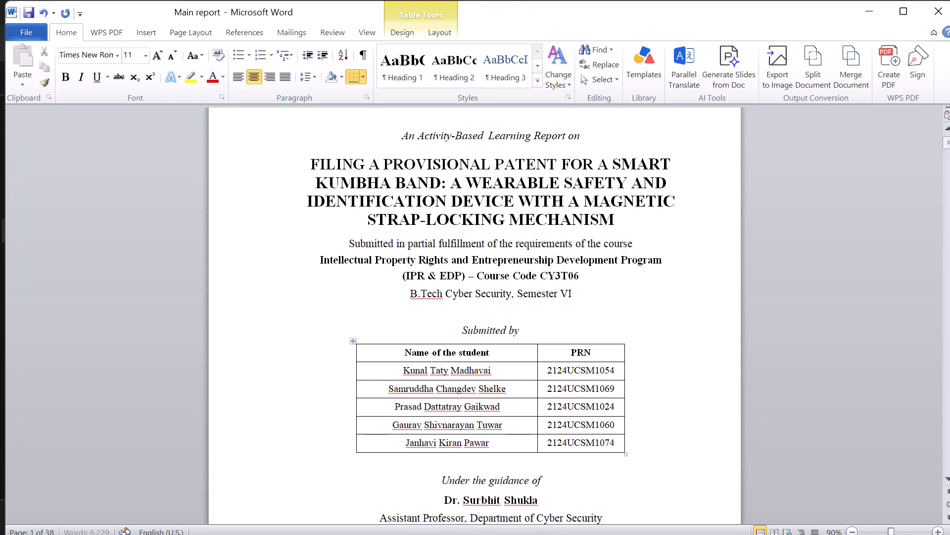
pyautogui.press('BackSpace')
pyautogui.press('BackSpace')
pyautogui.press('BackSpace')
pyautogui.press('BackSpace')
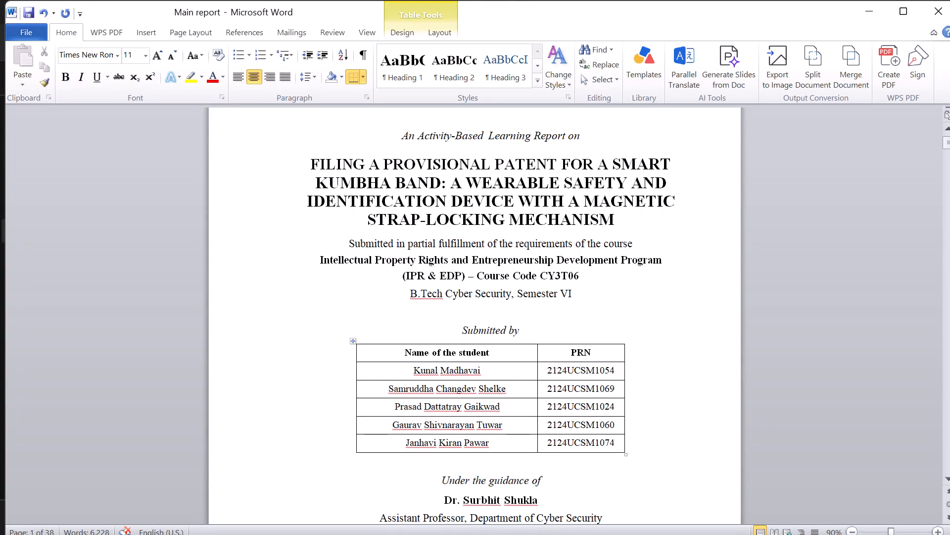
# Delete the second student's middle name in the cover page table, along with the final "a" of the first name.
pyautogui.click(475, 388)
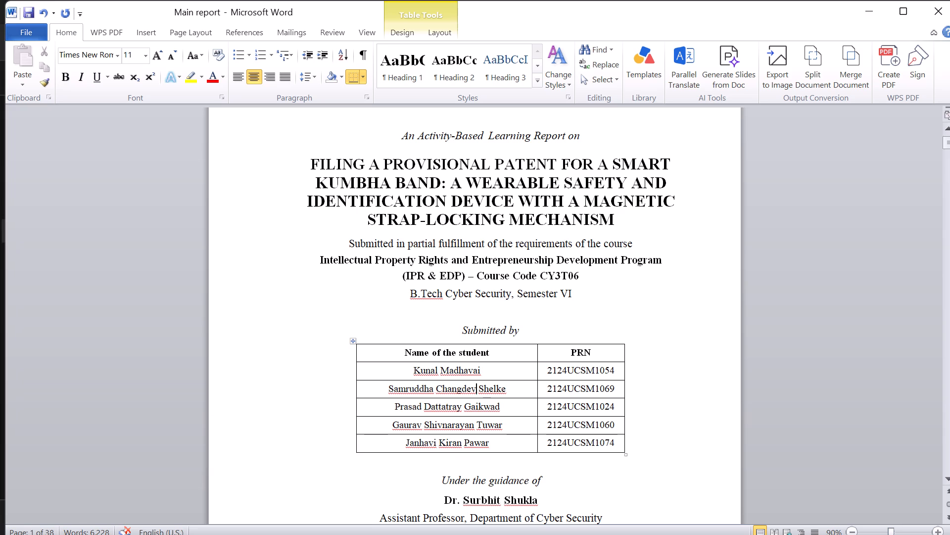
pyautogui.press('BackSpace')
pyautogui.press('BackSpace')
pyautogui.press('BackSpace')
pyautogui.press('BackSpace')
pyautogui.press('BackSpace')
pyautogui.press('BackSpace')
pyautogui.press('BackSpace')
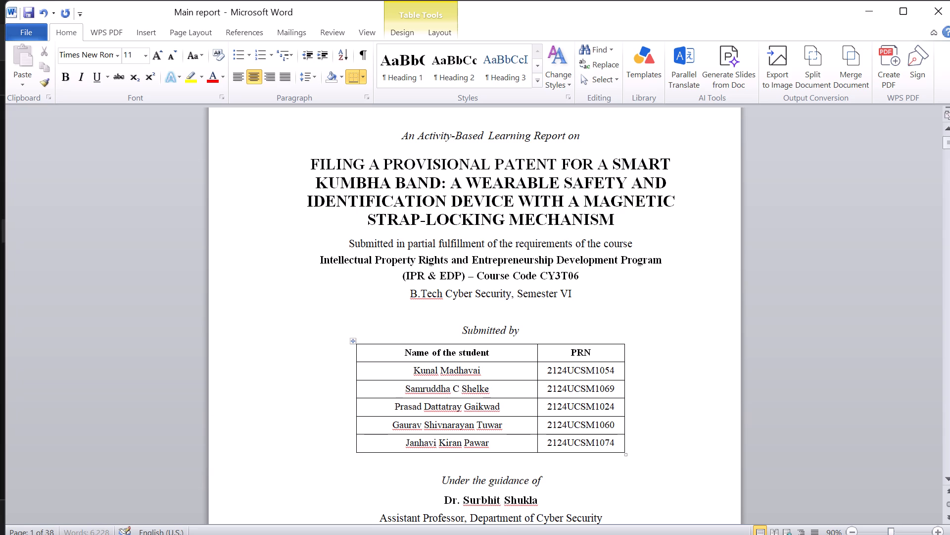
pyautogui.press('BackSpace')
pyautogui.press('BackSpace')
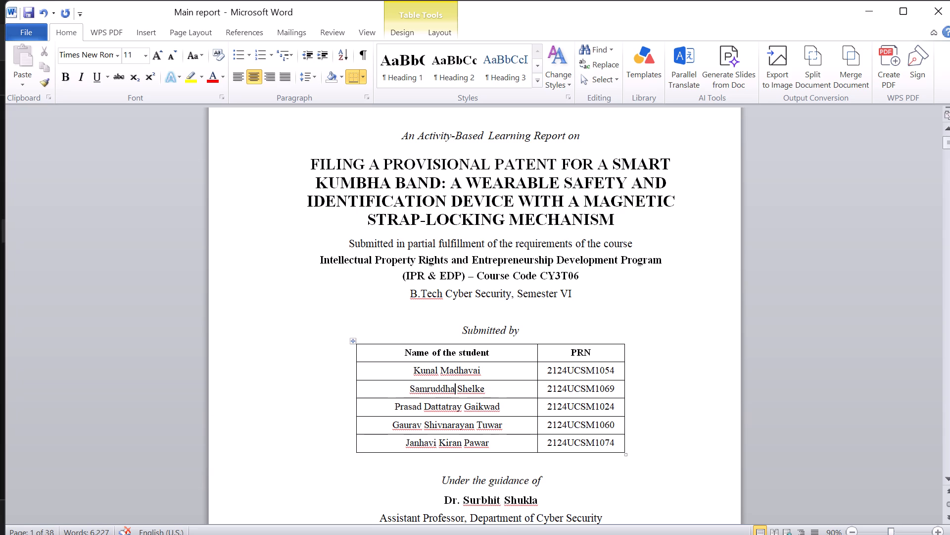
pyautogui.press('BackSpace')
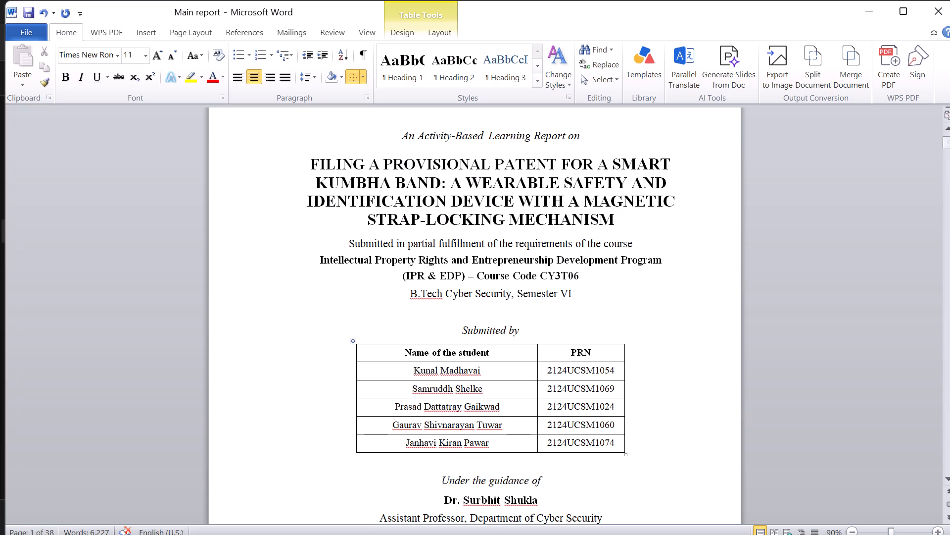
# Delete the middle name from the third student's entry in the cover page table, keeping the first name and surname.
pyautogui.click(461, 405)
pyautogui.press('BackSpace')
pyautogui.press('BackSpace')
pyautogui.press('BackSpace')
pyautogui.press('BackSpace')
pyautogui.press('BackSpace')
pyautogui.press('BackSpace')
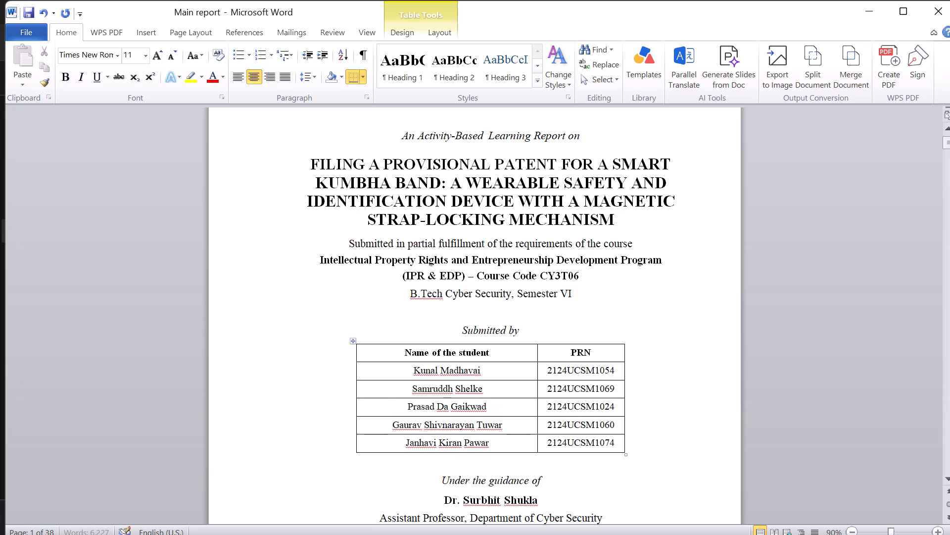
pyautogui.press('BackSpace')
pyautogui.press('BackSpace')
pyautogui.press('BackSpace')
pyautogui.press('BackSpace')
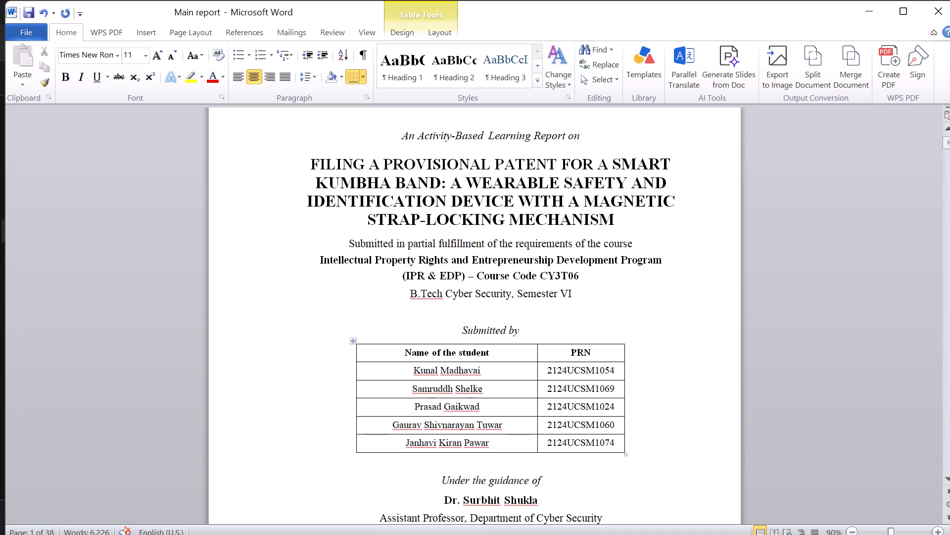
# Delete the middle name from the fourth student's entry in the cover page table, keeping the first name and surname.
pyautogui.click(475, 427)
pyautogui.press('BackSpace')
pyautogui.press('BackSpace')
pyautogui.press('BackSpace')
pyautogui.press('BackSpace')
pyautogui.press('BackSpace')
pyautogui.press('BackSpace')
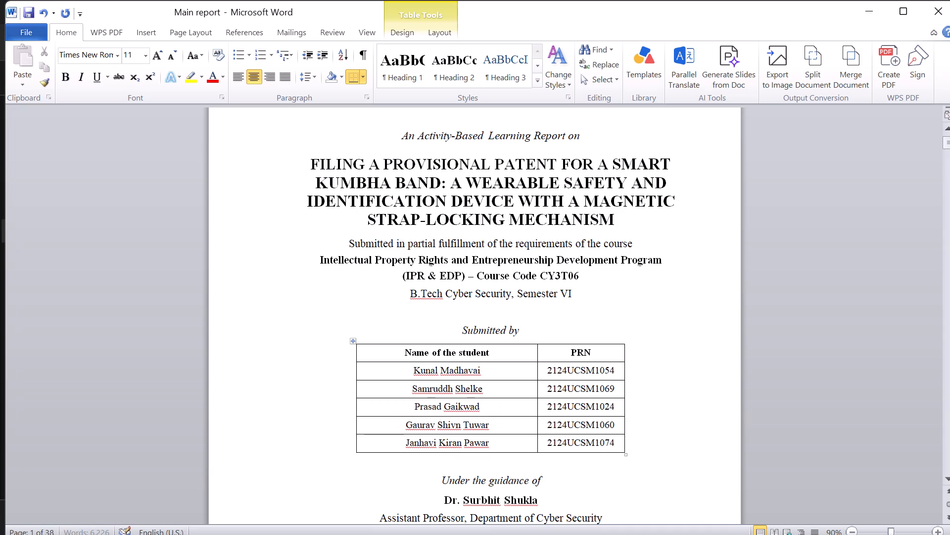
pyautogui.press('BackSpace')
pyautogui.press('BackSpace')
pyautogui.press('BackSpace')
pyautogui.press('BackSpace')
pyautogui.press('BackSpace')
pyautogui.press('BackSpace')
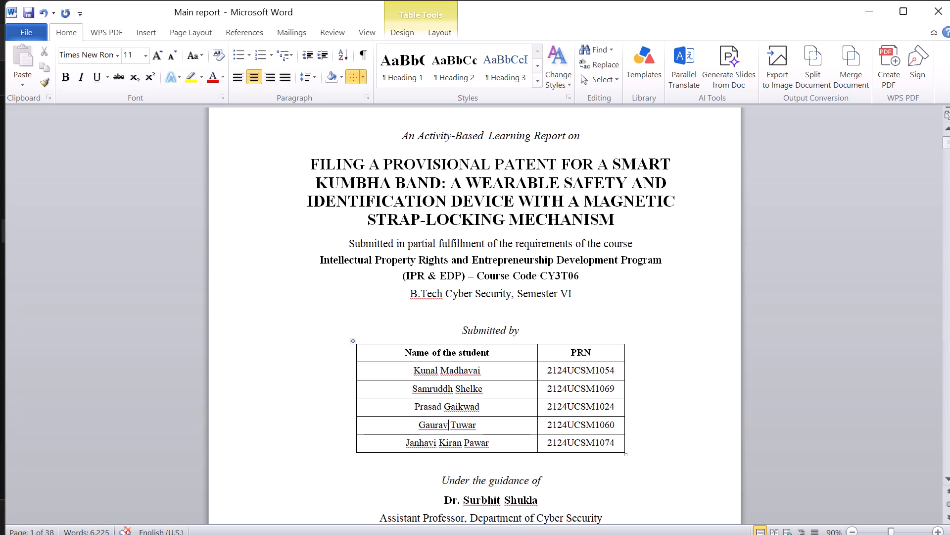
# Delete the middle name from the fifth student's entry in the cover page table, keeping the first name and surname.
pyautogui.click(462, 444)
pyautogui.press('BackSpace')
pyautogui.press('BackSpace')
pyautogui.press('BackSpace')
pyautogui.press('BackSpace')
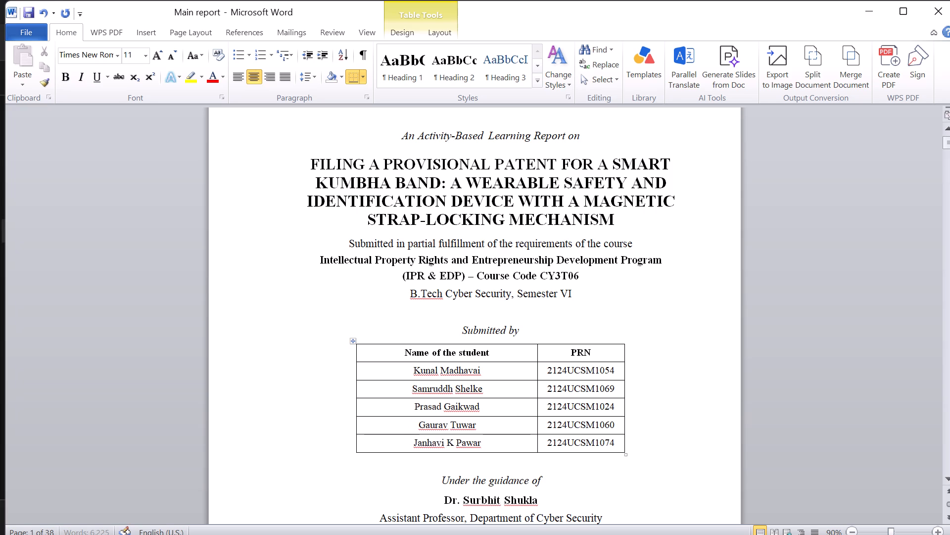
pyautogui.press('BackSpace')
pyautogui.press('BackSpace')
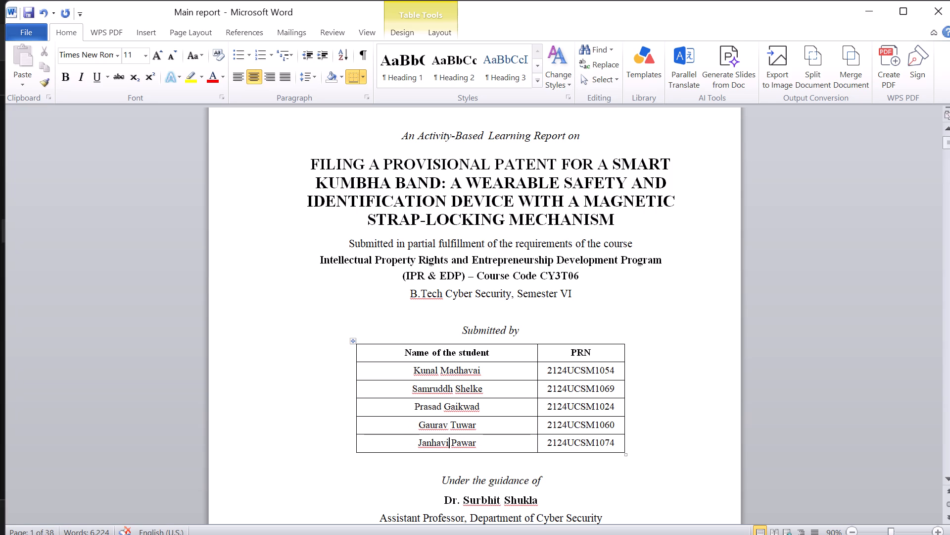
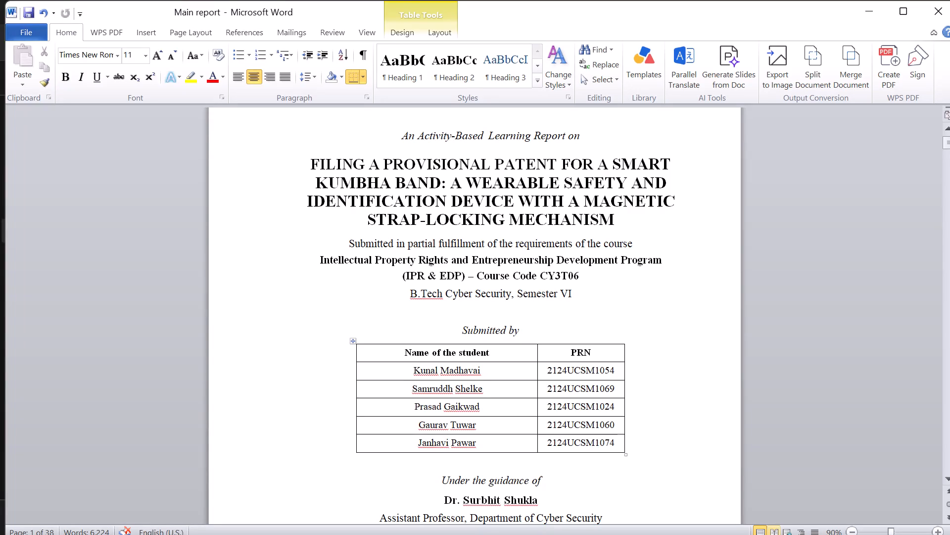
# Replace the letter M with F in the fifth student's PRN in the cover page table.
pyautogui.click(596, 442)
pyautogui.press('BackSpace')
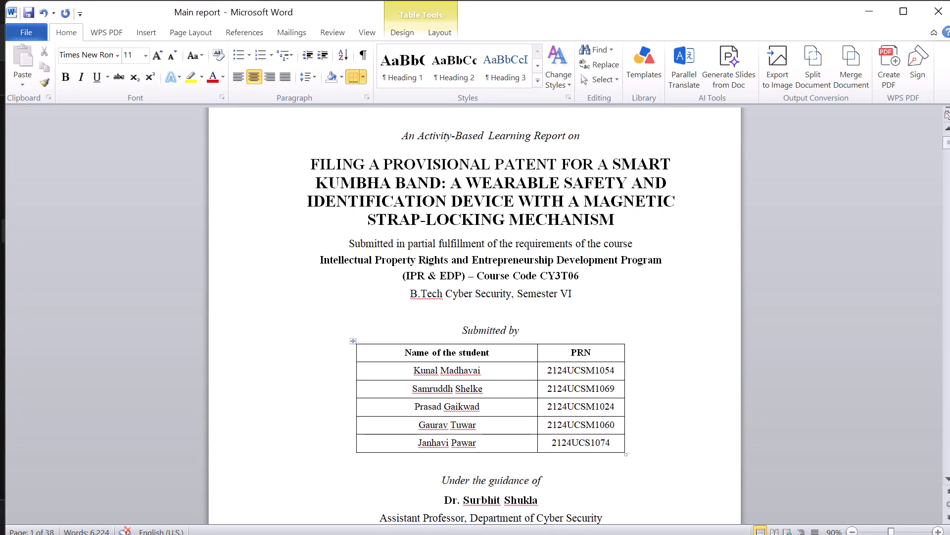
pyautogui.hotkey('shift', 'f')
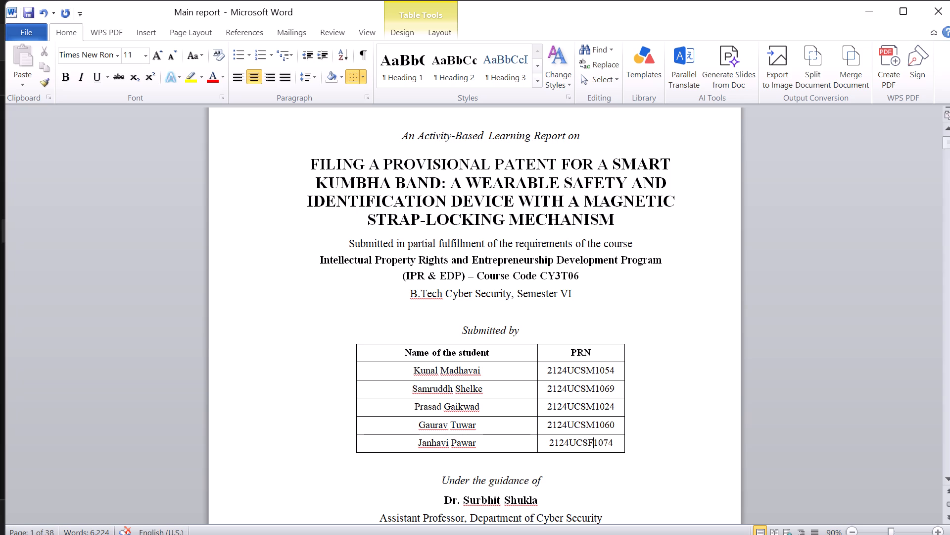
# Set the date in the table on the Declaration page to 31/10/2026.
pyautogui.scroll(-1, 647, 439)
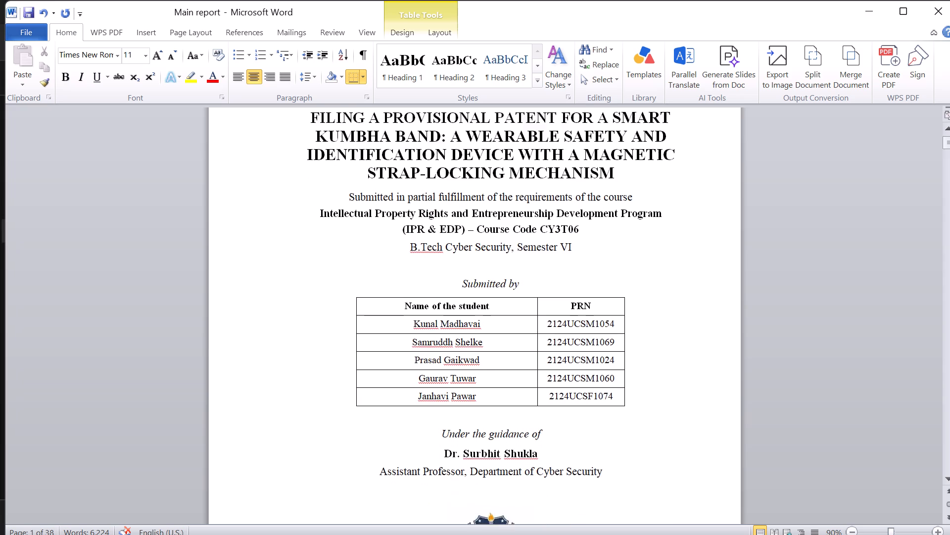
pyautogui.scroll(-3, 647, 439)
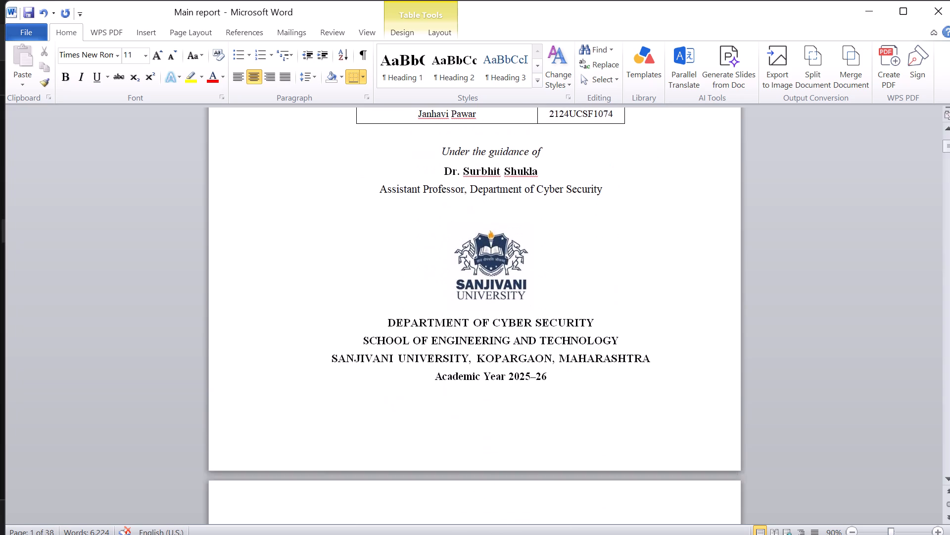
pyautogui.scroll(-1, 647, 439)
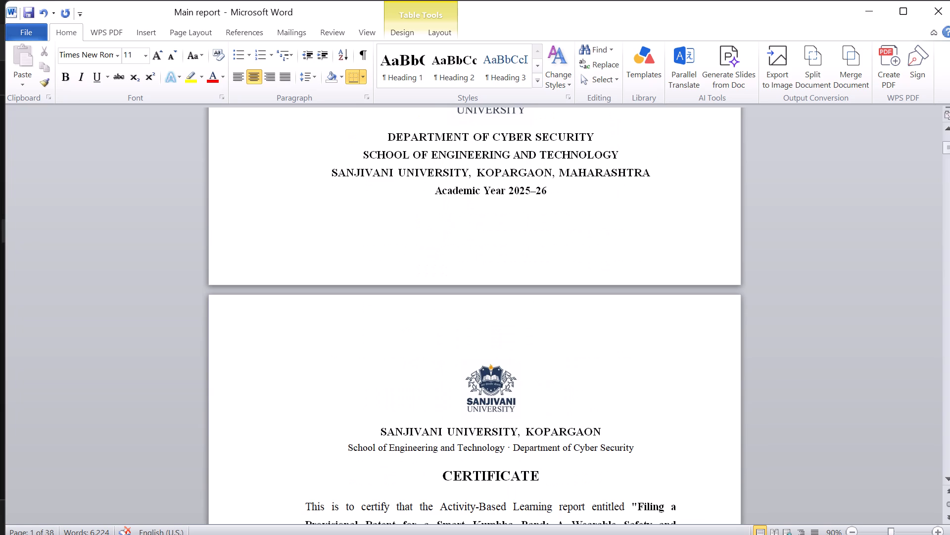
pyautogui.scroll(-1, 647, 439)
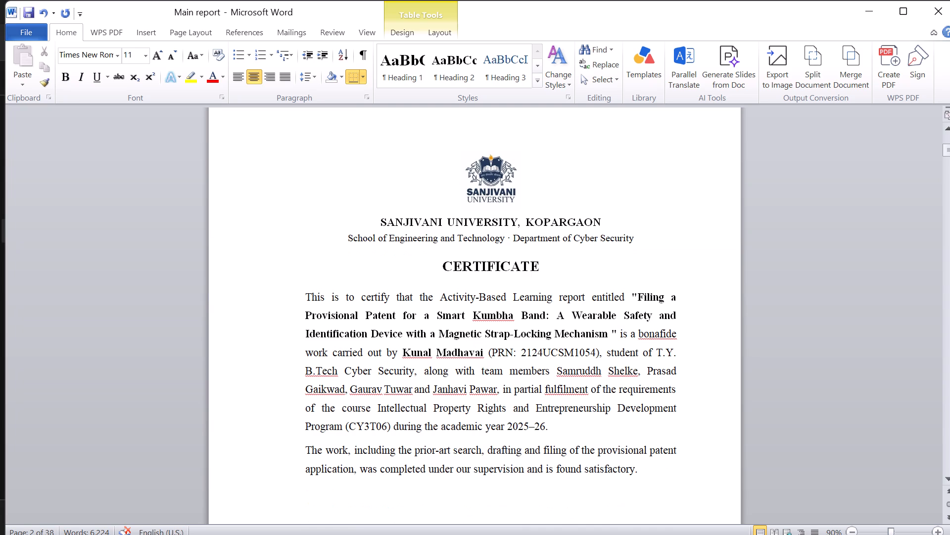
pyautogui.scroll(-4, 647, 439)
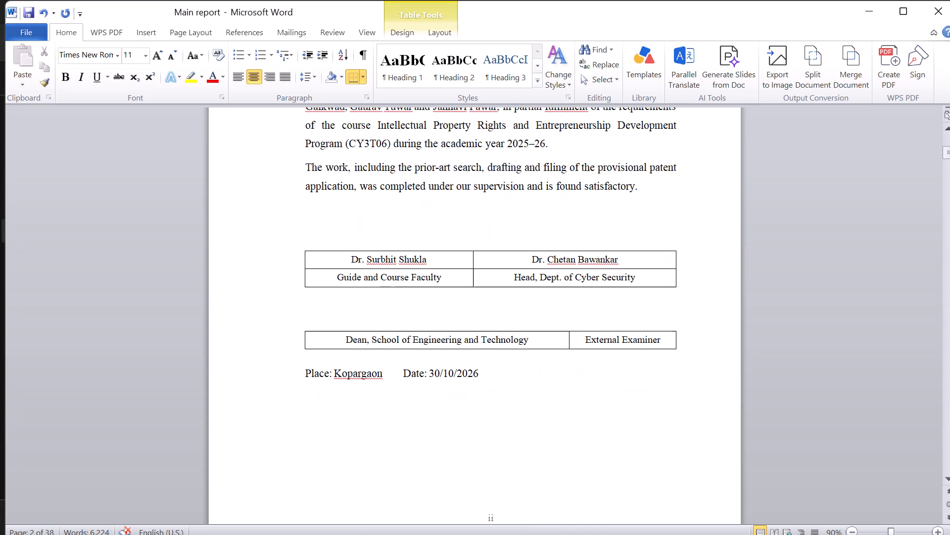
pyautogui.scroll(-5, 647, 439)
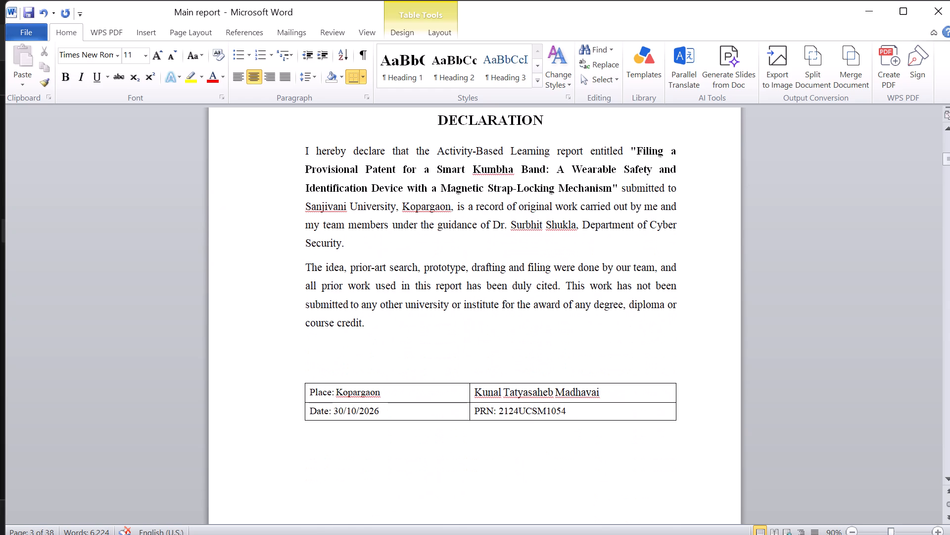
pyautogui.scroll(-1, 647, 439)
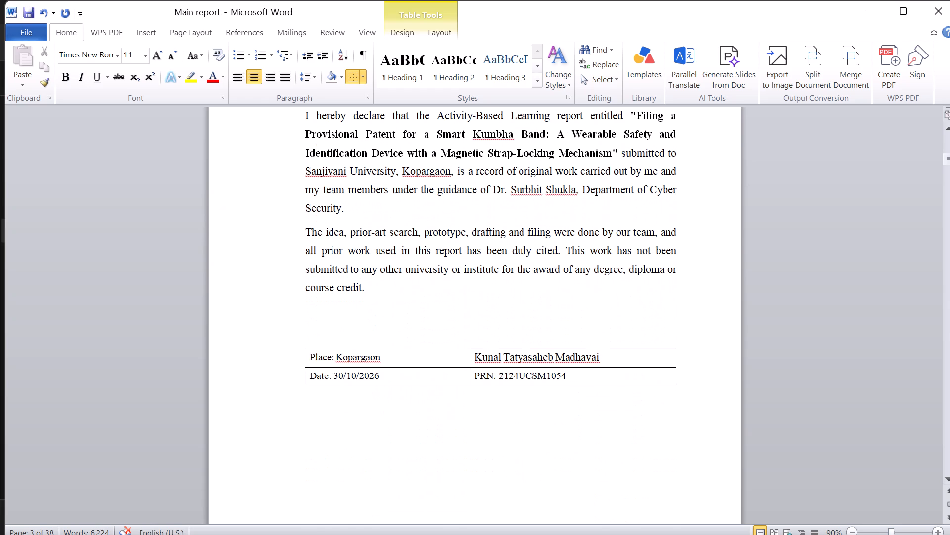
pyautogui.scroll(-2, 647, 439)
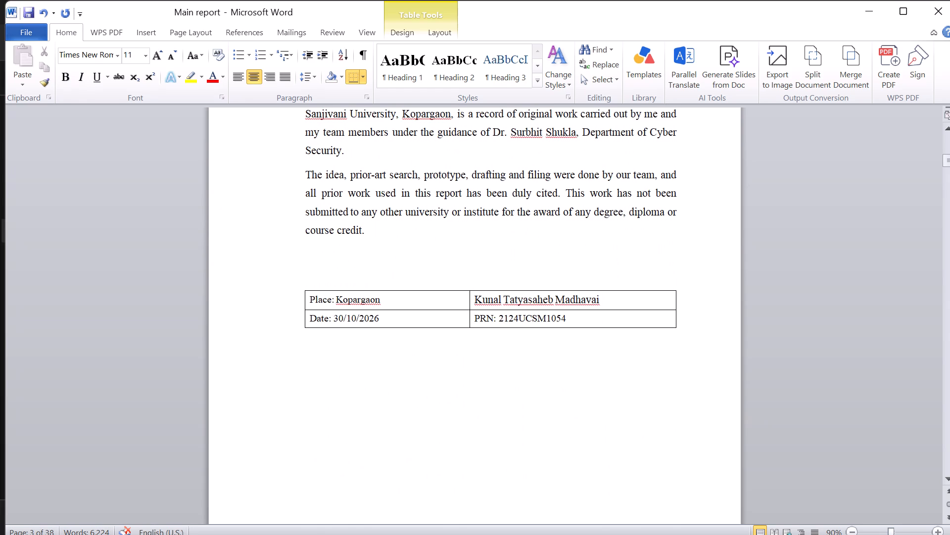
pyautogui.click(342, 320)
pyautogui.press('BackSpace')
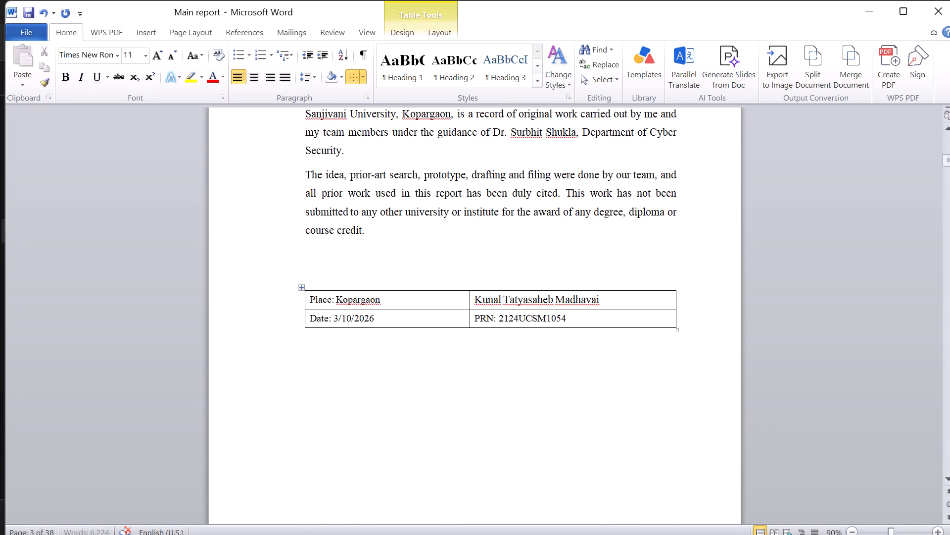
pyautogui.press('1')
# Examine the Acknowledgement and Abstract pages for details that need correcting.
pyautogui.scroll(-6, 342, 320)
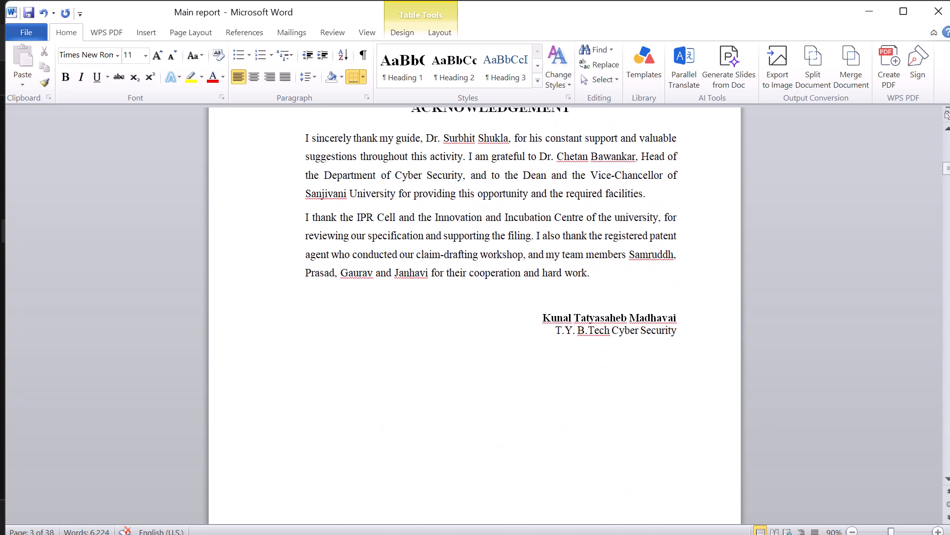
pyautogui.scroll(-4, 342, 320)
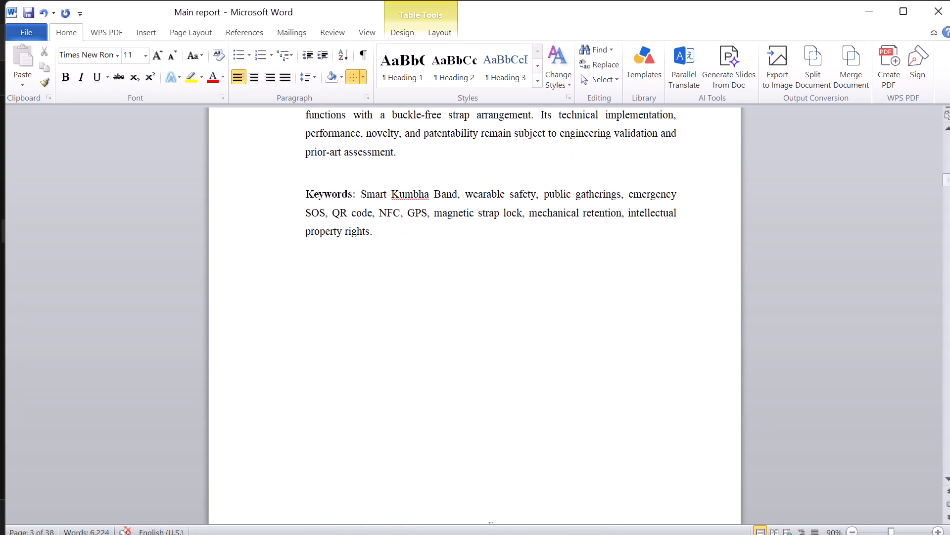
pyautogui.scroll(-2, 342, 320)
pyautogui.scroll(2, 342, 320)
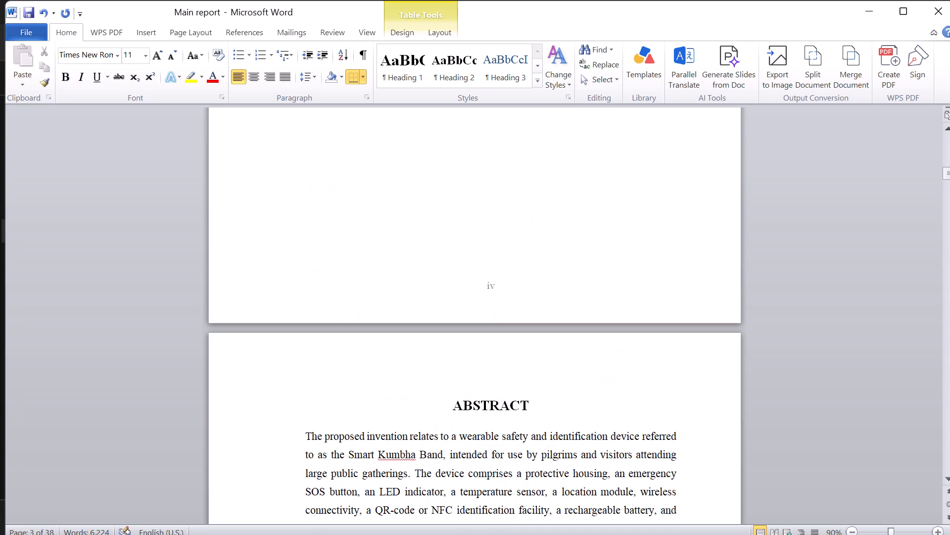
pyautogui.scroll(1, 342, 320)
pyautogui.scroll(-3, 342, 320)
pyautogui.scroll(3, 342, 320)
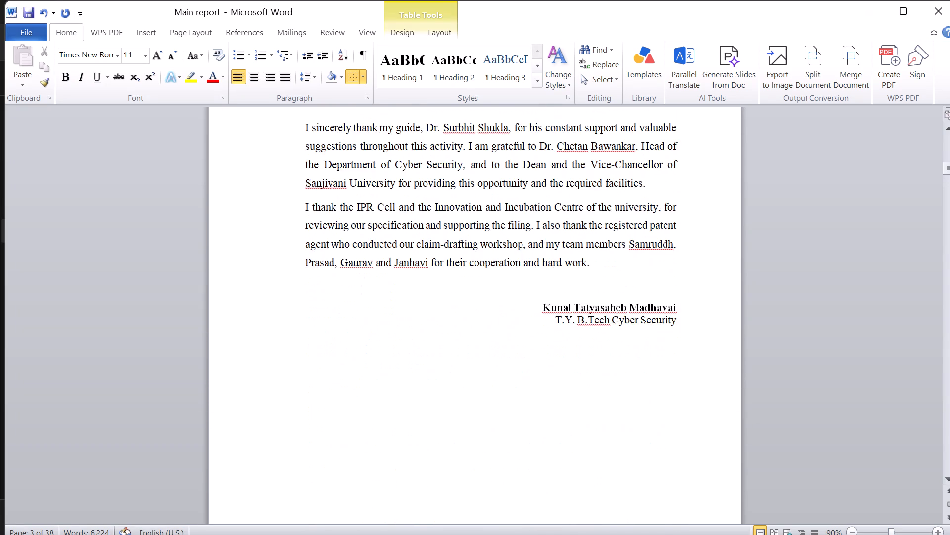
# Set the date beside the place on the Certificate page to 31/10/2026.
pyautogui.scroll(6, 342, 320)
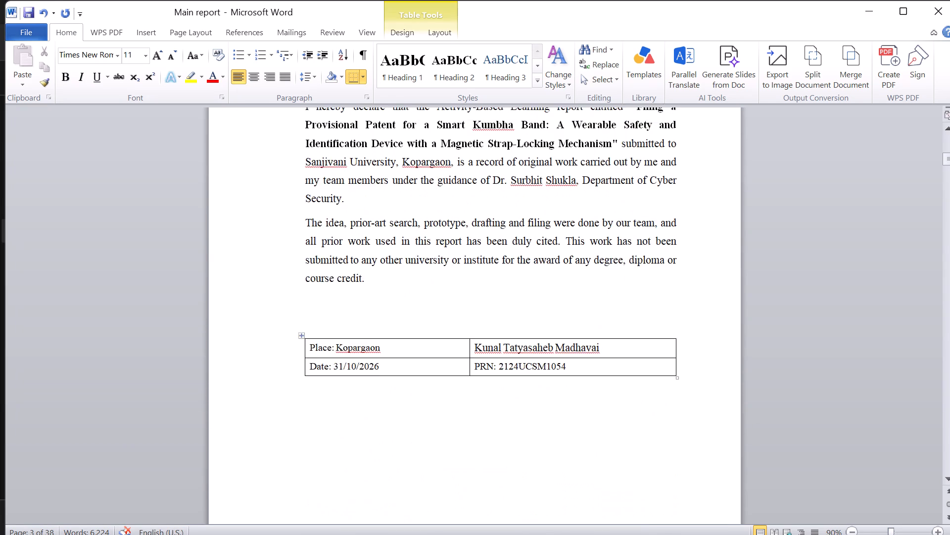
pyautogui.scroll(5, 342, 320)
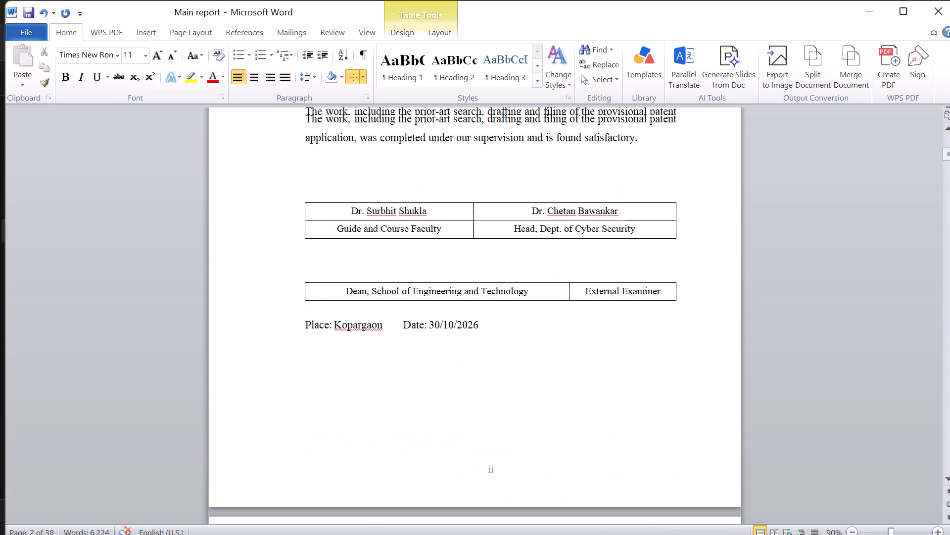
pyautogui.click(439, 322)
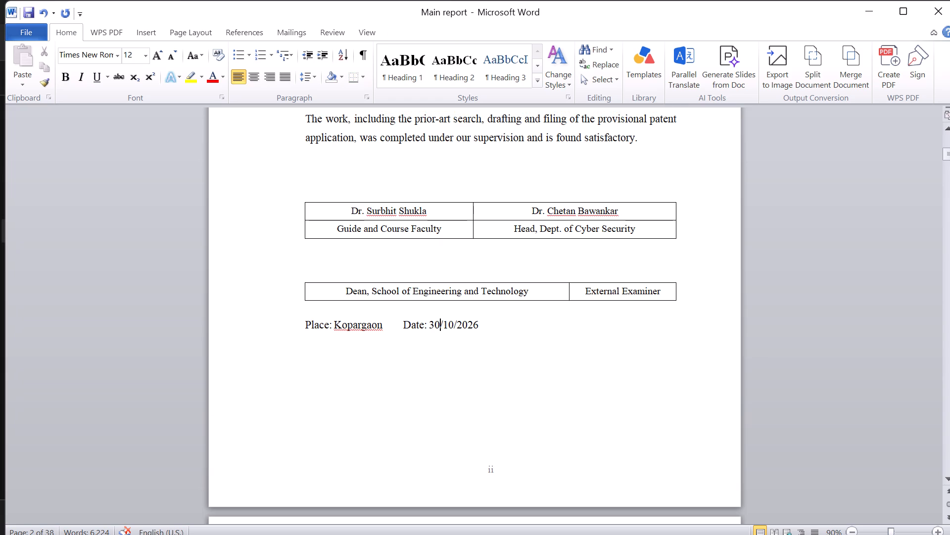
pyautogui.press('BackSpace')
pyautogui.press('1')
# Review the Certificate page and the cover page, including the student names and PRN table.
pyautogui.scroll(1, 439, 322)
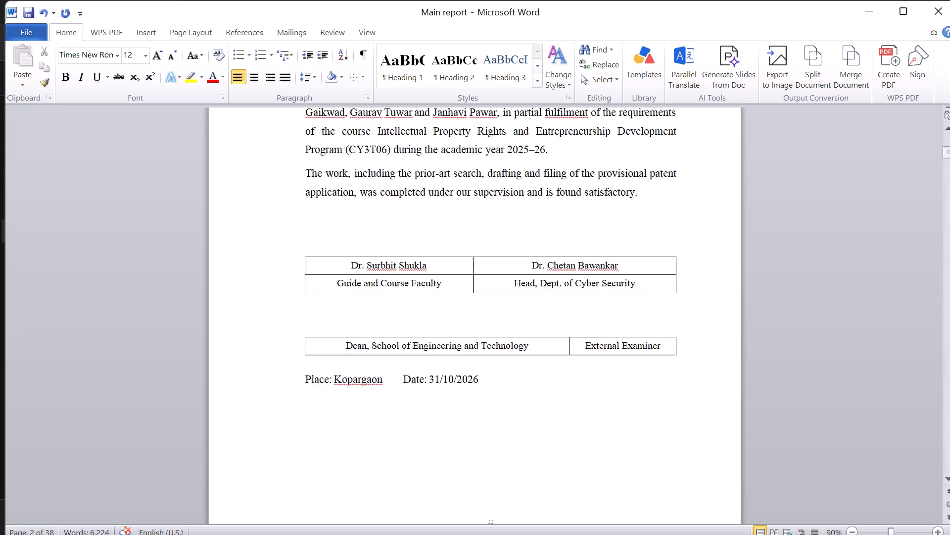
pyautogui.scroll(3, 439, 322)
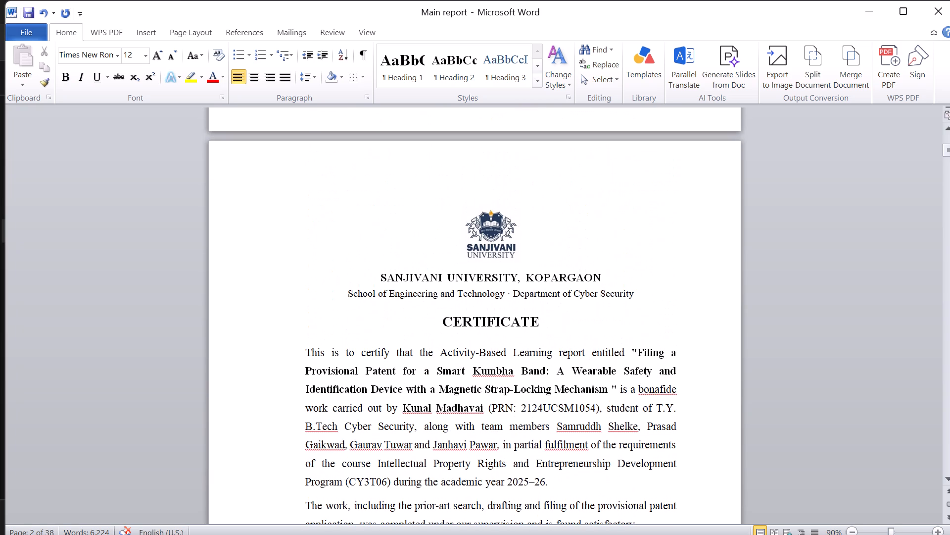
pyautogui.scroll(4, 439, 322)
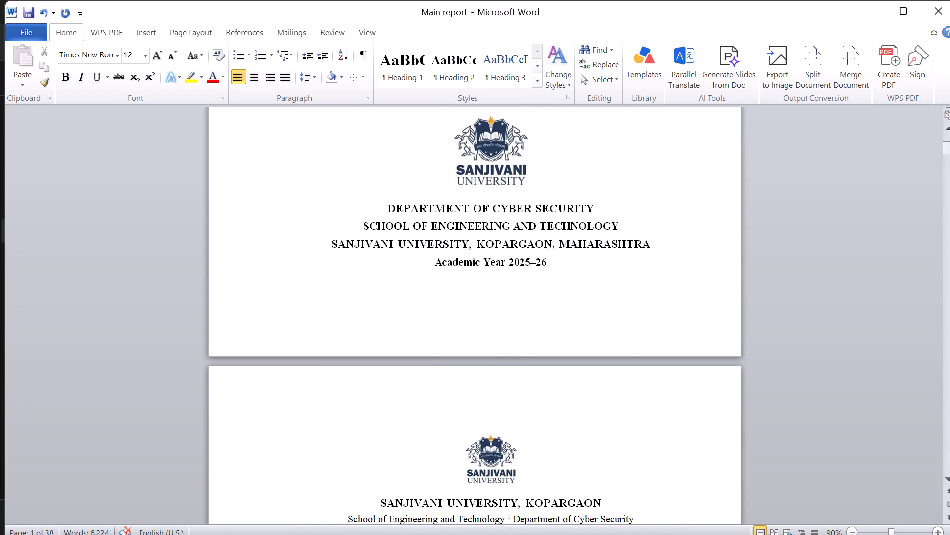
pyautogui.scroll(2, 439, 322)
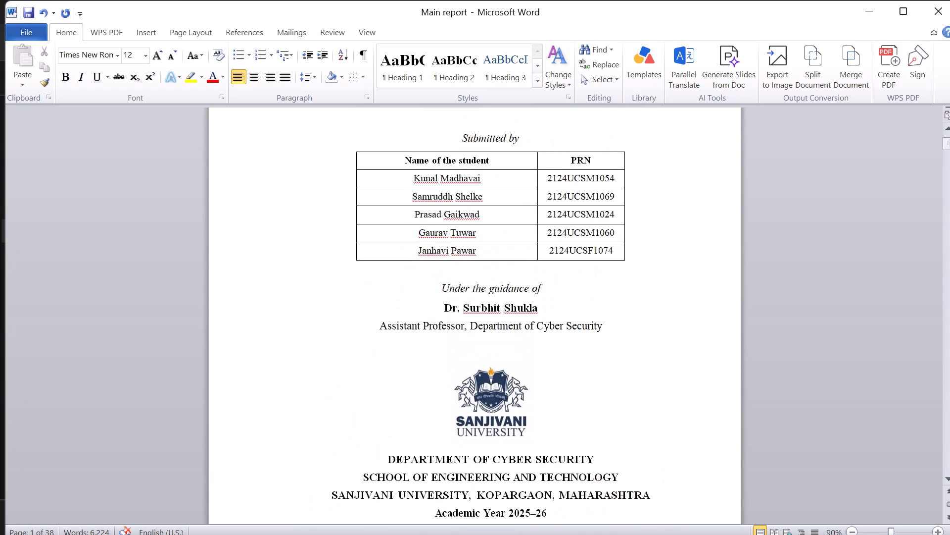
pyautogui.scroll(2, 439, 322)
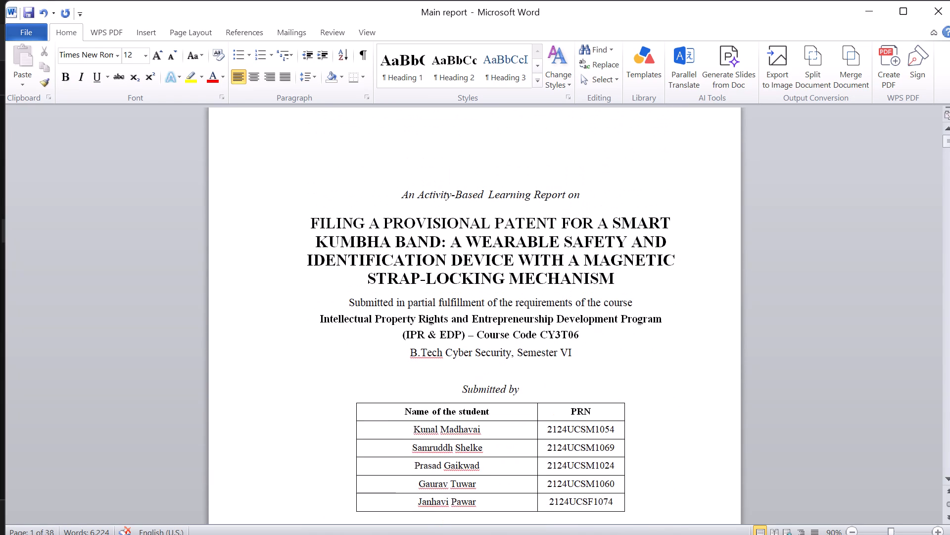
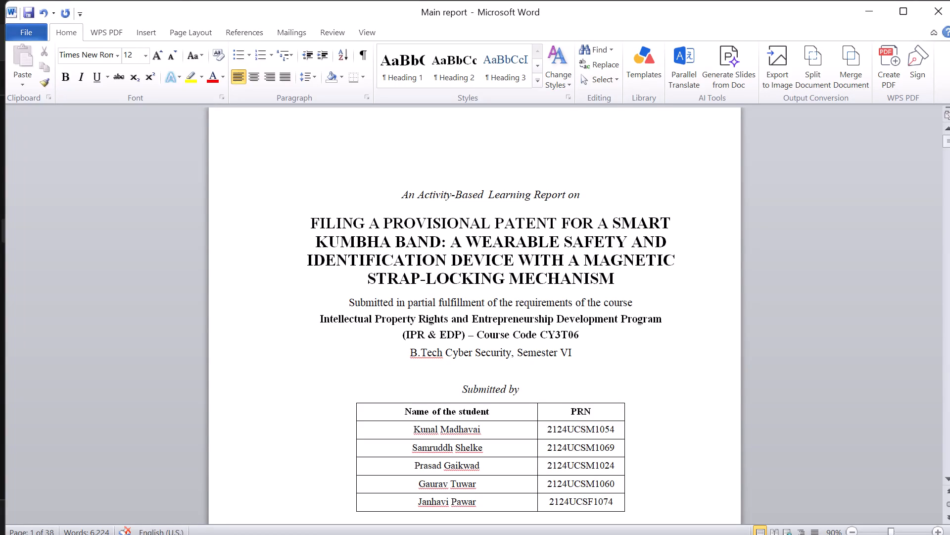
# Replace the course code after "Course Code" on the cover page with 24UCYME301.
pyautogui.click(583, 331)
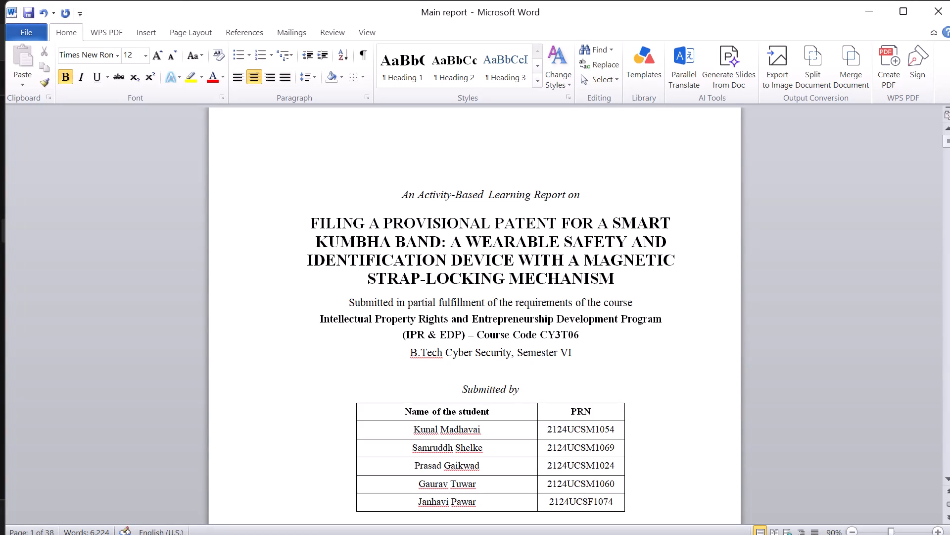
pyautogui.press('BackSpace')
pyautogui.press('BackSpace')
pyautogui.press('BackSpace')
pyautogui.press('BackSpace')
pyautogui.press('BackSpace')
pyautogui.press('BackSpace')
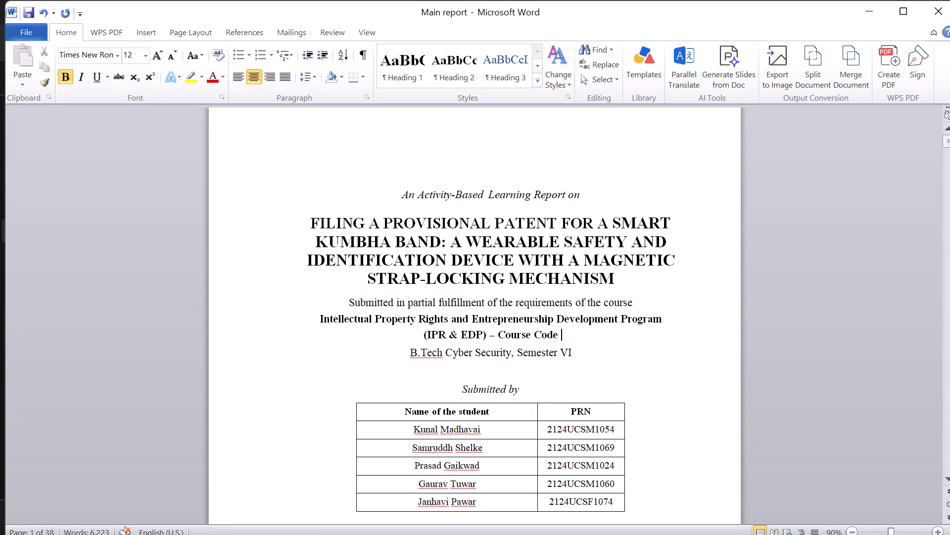
pyautogui.press('2')
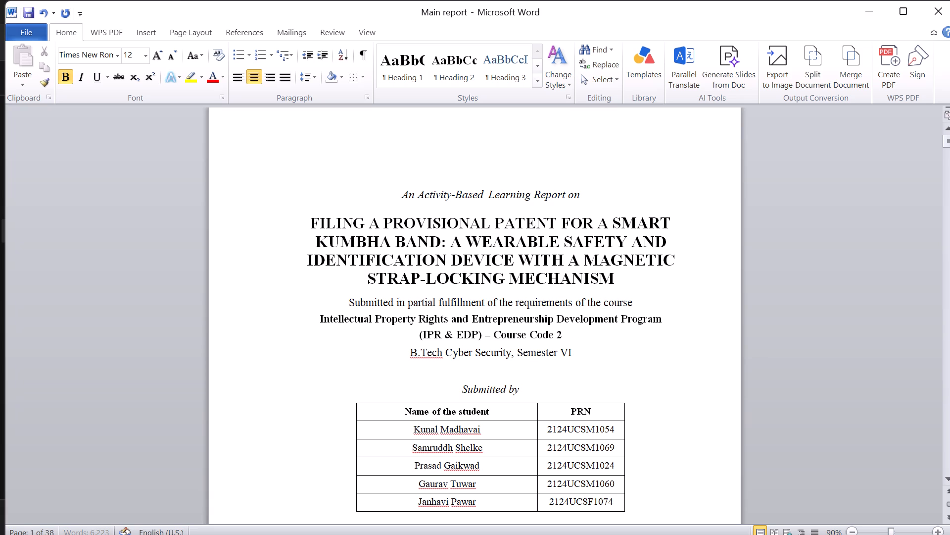
pyautogui.press('4')
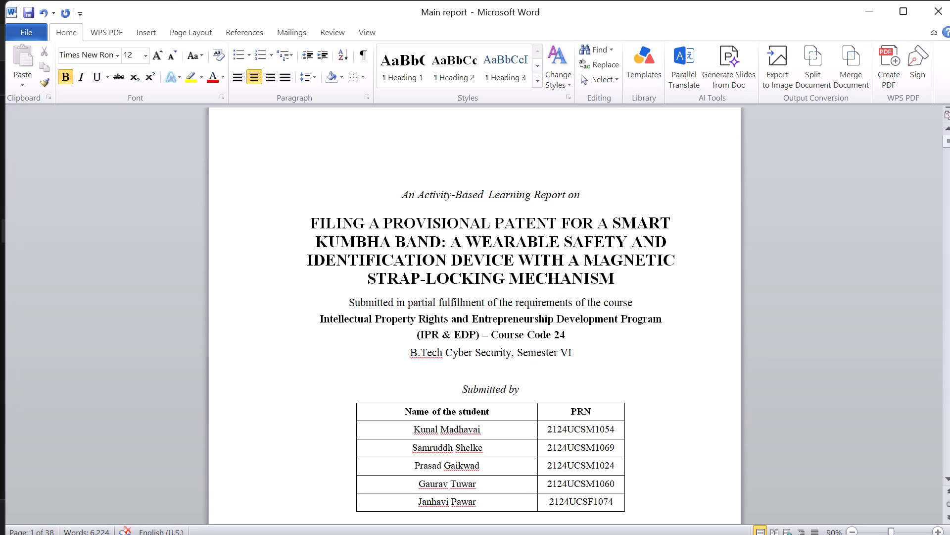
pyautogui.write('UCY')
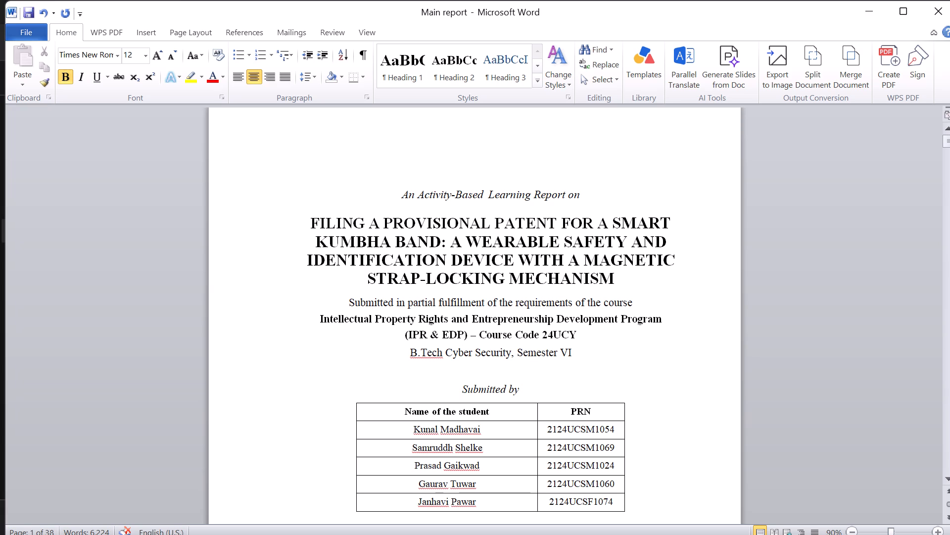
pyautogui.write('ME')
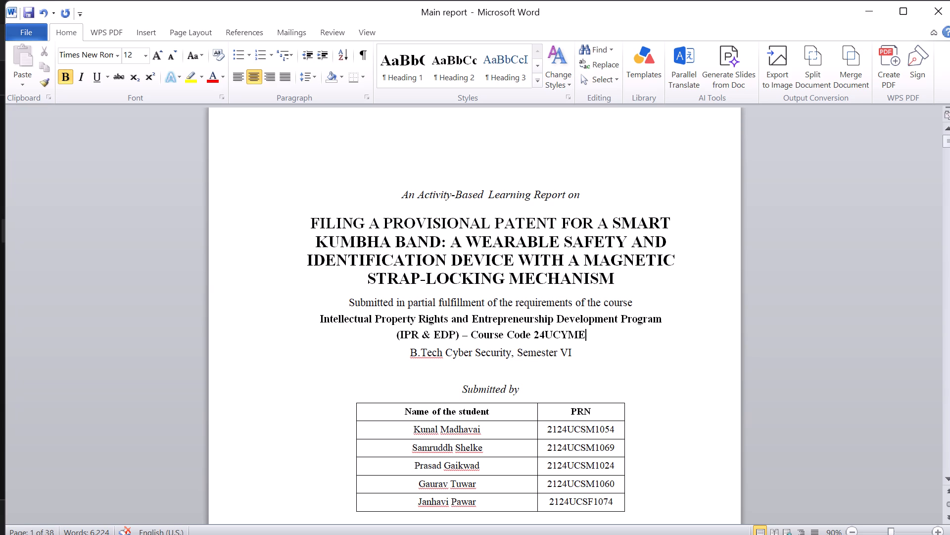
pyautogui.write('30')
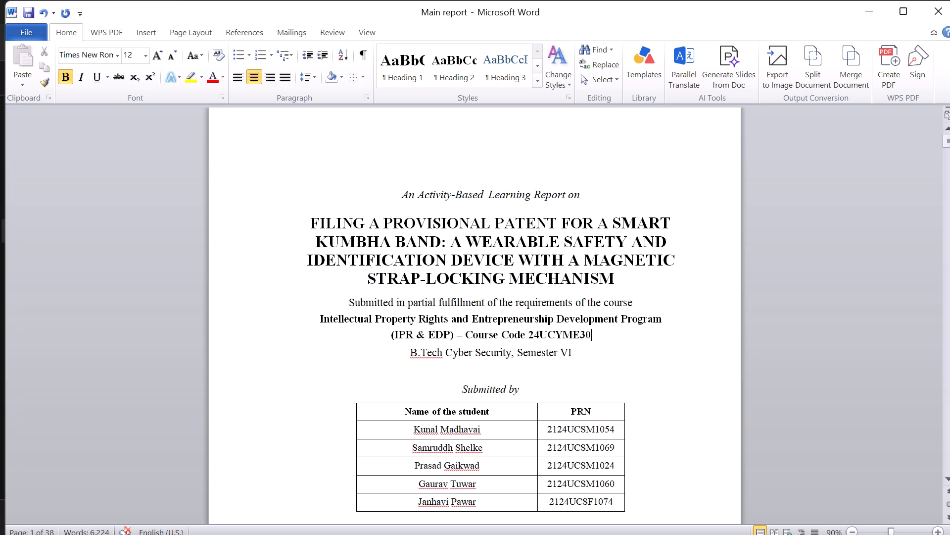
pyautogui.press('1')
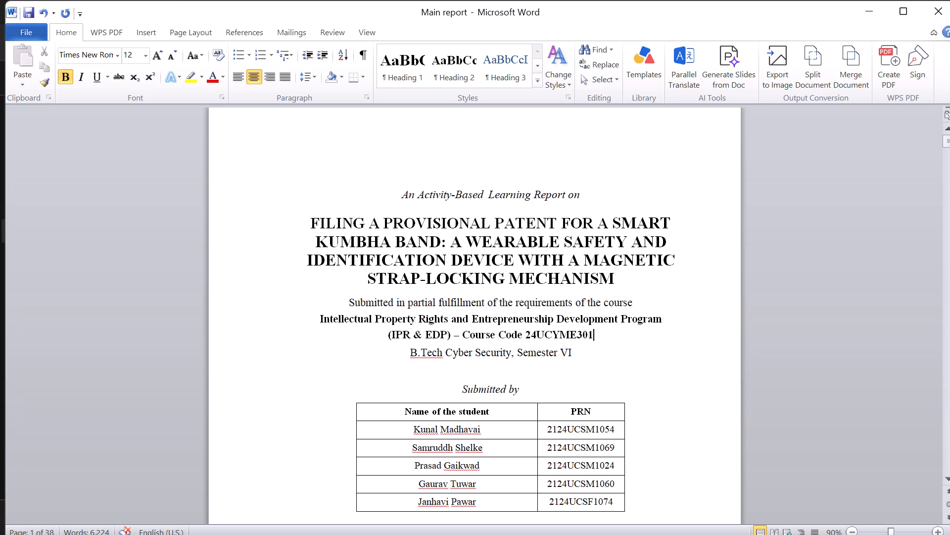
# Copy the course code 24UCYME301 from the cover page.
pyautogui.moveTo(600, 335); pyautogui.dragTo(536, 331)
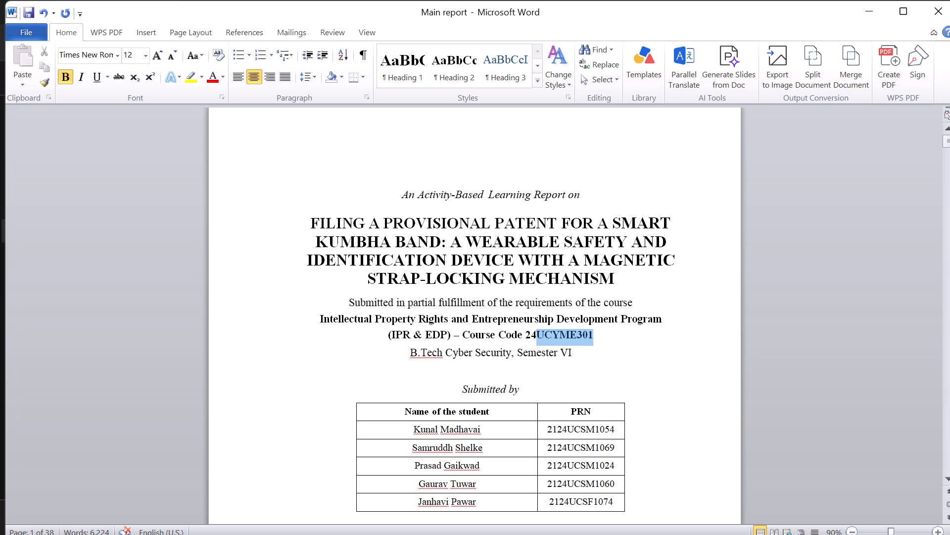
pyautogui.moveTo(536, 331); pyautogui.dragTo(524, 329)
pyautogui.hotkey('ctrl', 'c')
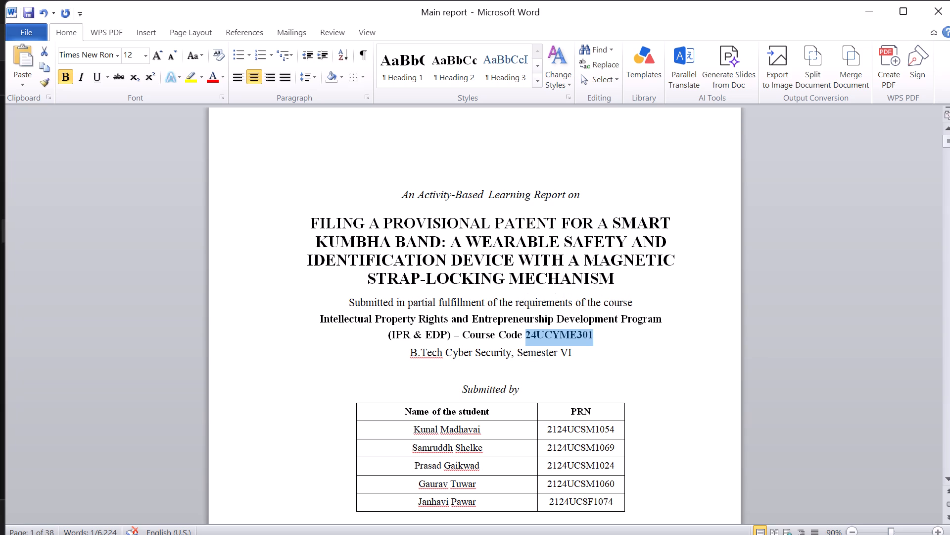
# Search the document for the course code CY3T06 used in the Certificate paragraph.
pyautogui.scroll(-2, 519, 433)
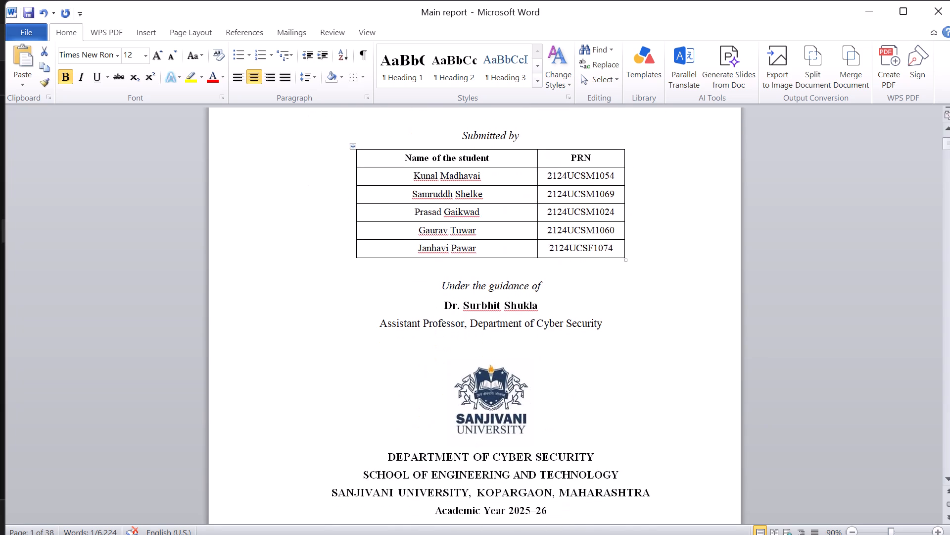
pyautogui.scroll(-3, 519, 433)
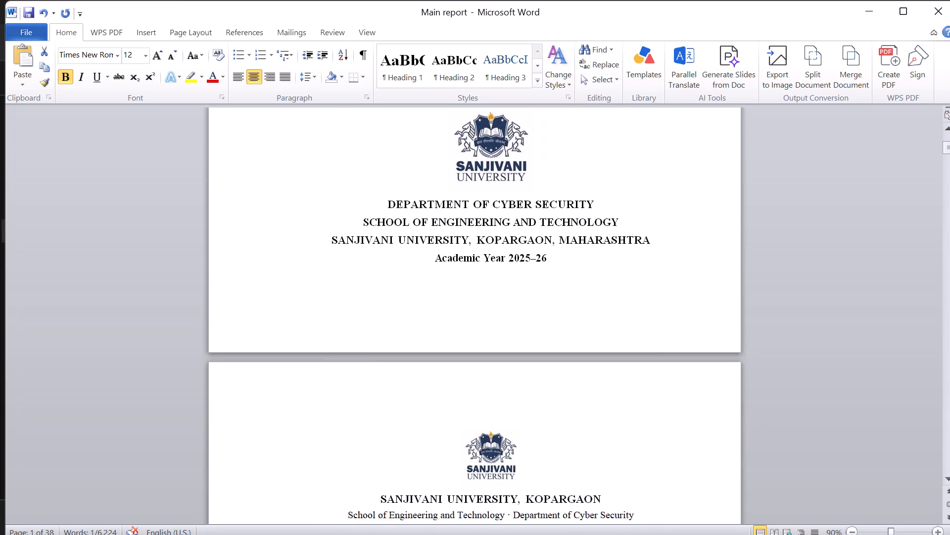
pyautogui.scroll(-3, 519, 433)
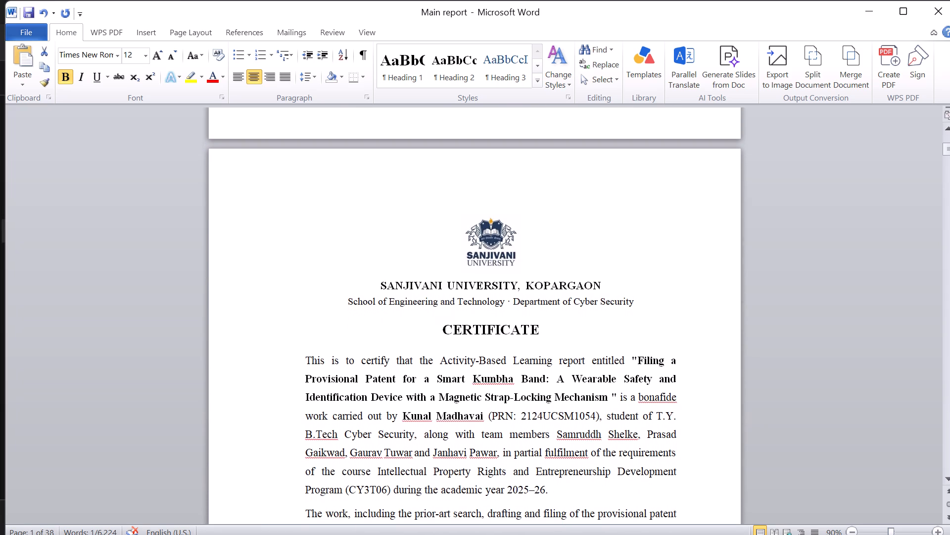
pyautogui.scroll(-2, 519, 433)
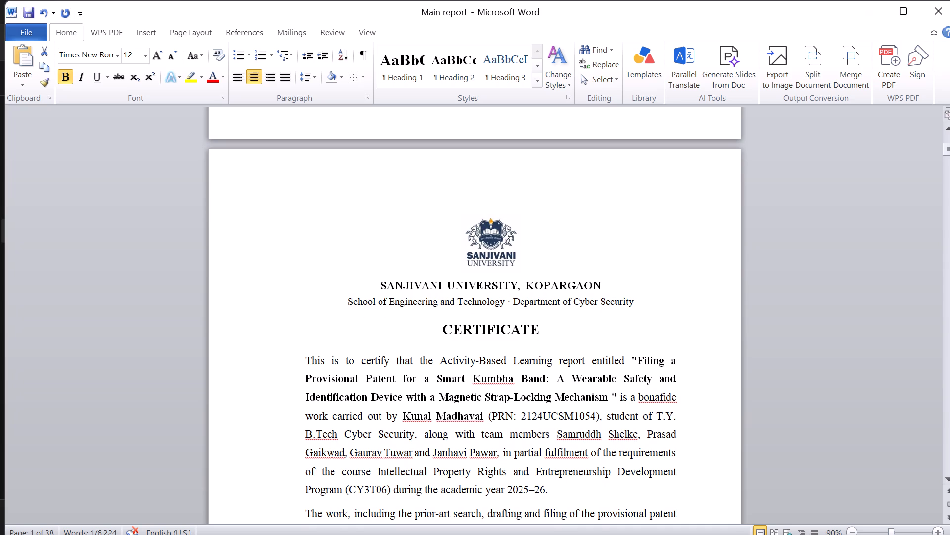
pyautogui.moveTo(388, 492); pyautogui.dragTo(351, 489)
pyautogui.hotkey('ctrl', 'c')
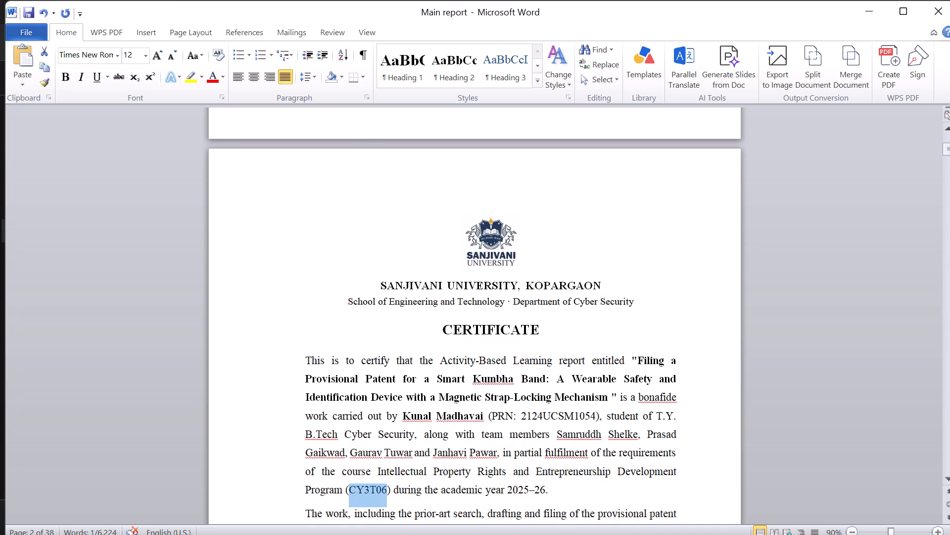
pyautogui.hotkey('ctrl', 'f')
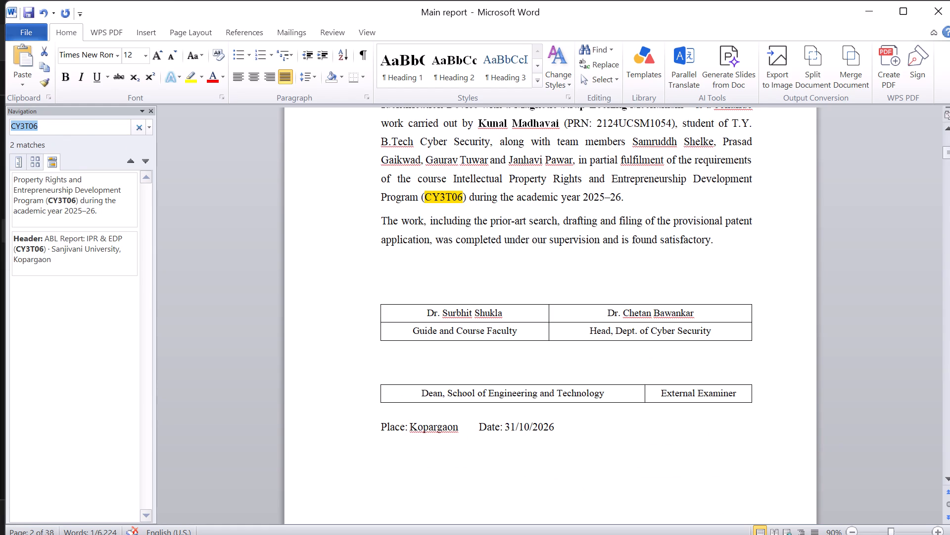
pyautogui.scroll(2, 367, 411)
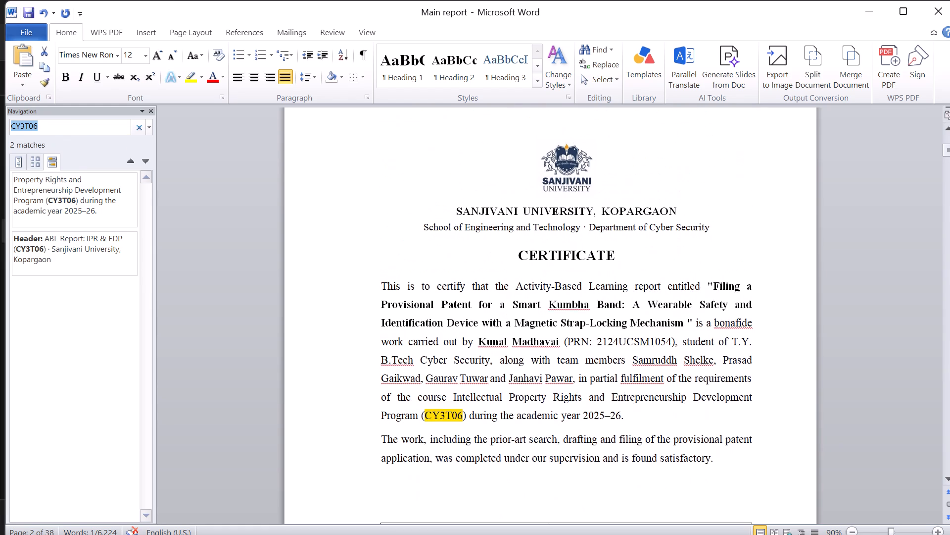
pyautogui.scroll(1, 367, 411)
pyautogui.scroll(-2, 367, 411)
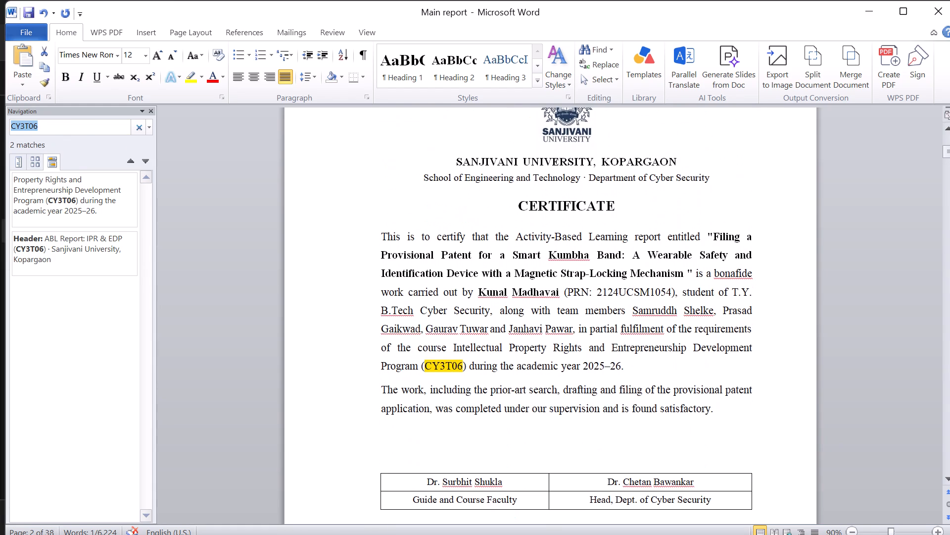
pyautogui.scroll(-1, 367, 411)
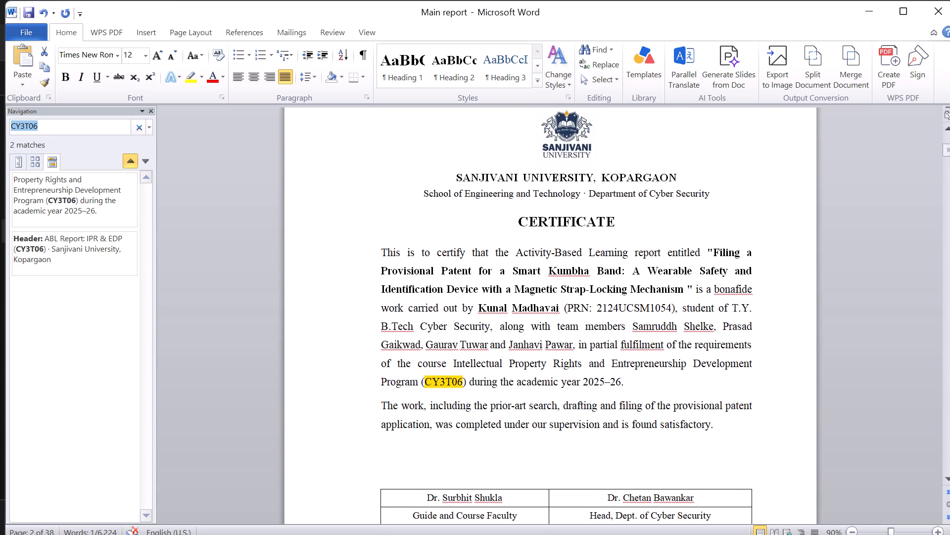
pyautogui.click(151, 109)
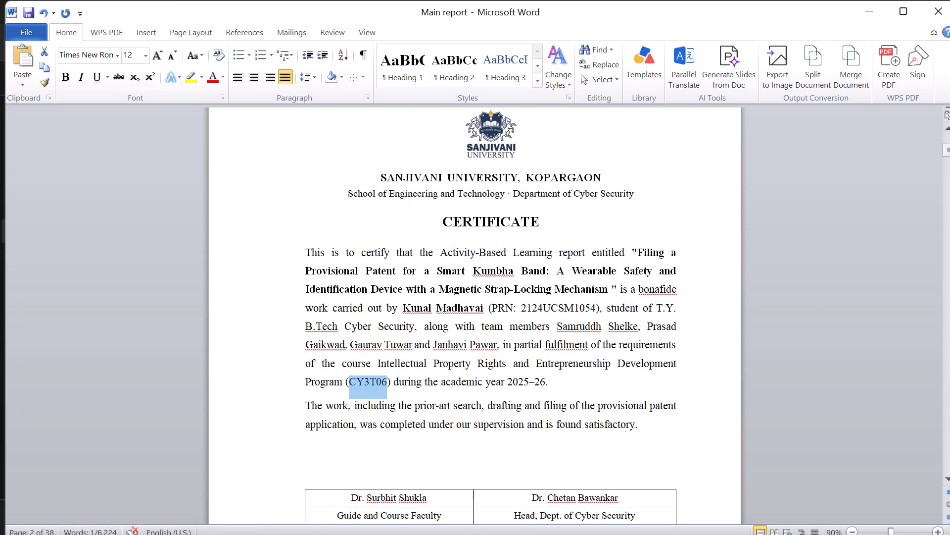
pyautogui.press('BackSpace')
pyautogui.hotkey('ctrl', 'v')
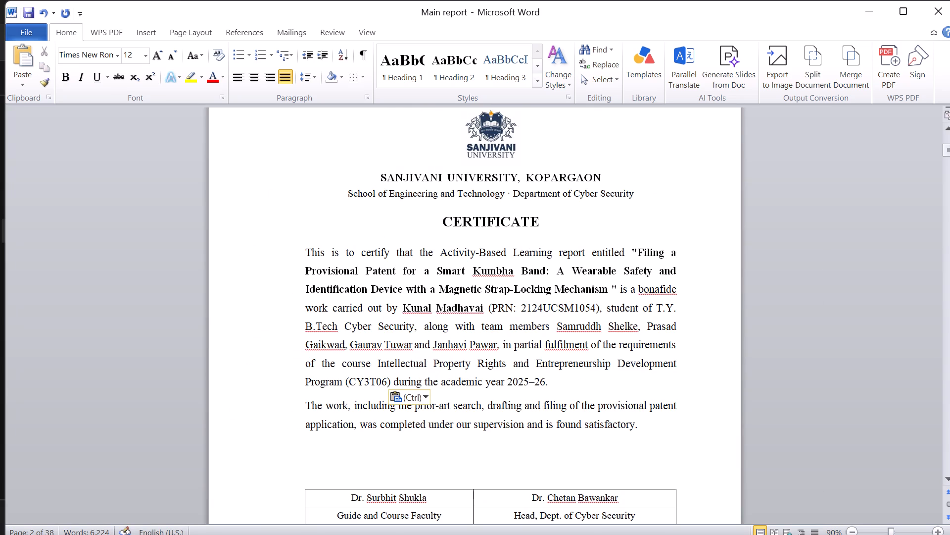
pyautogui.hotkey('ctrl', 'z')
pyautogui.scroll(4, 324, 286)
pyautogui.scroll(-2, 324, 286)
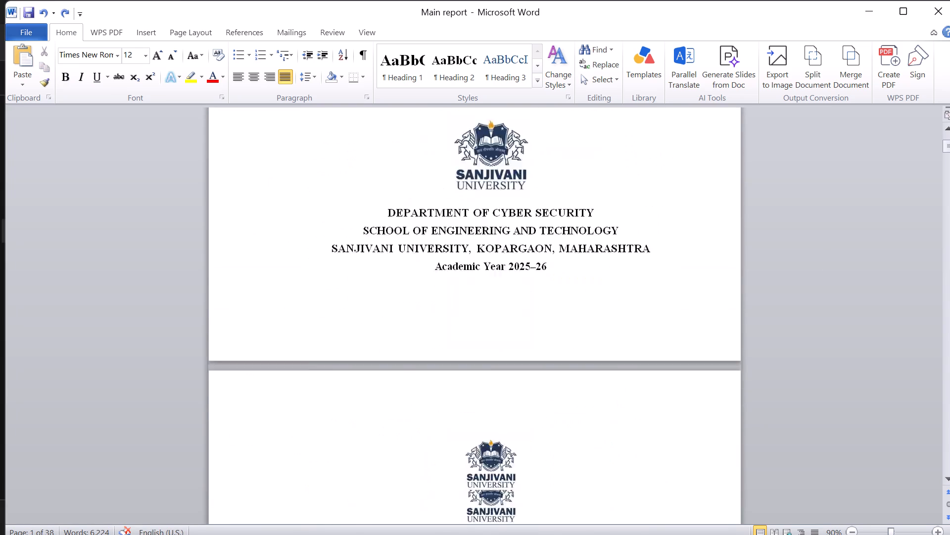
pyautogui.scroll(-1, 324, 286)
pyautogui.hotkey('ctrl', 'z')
# Replace CY3T06 in the Certificate paragraph with the course code 24UCYME301 copied from the cover page.
pyautogui.scroll(2, 324, 286)
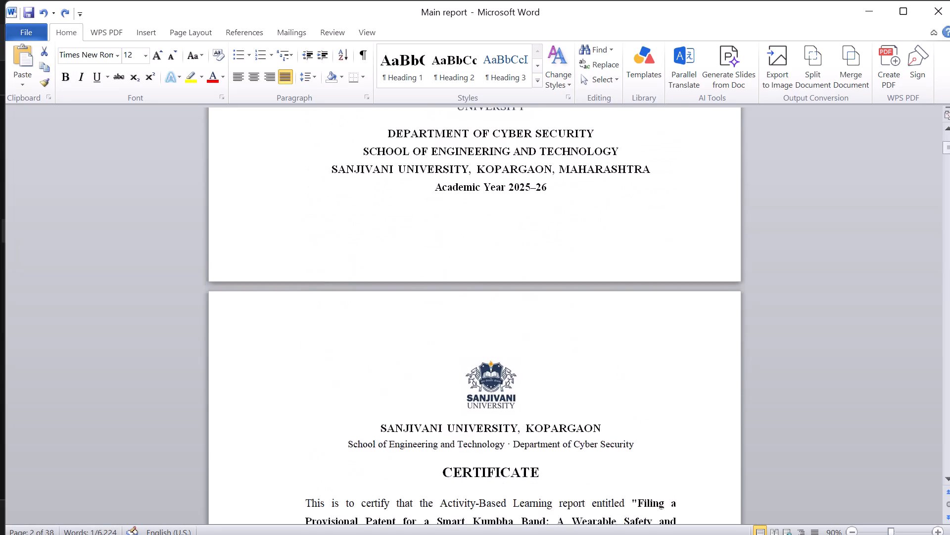
pyautogui.scroll(5, 324, 286)
pyautogui.scroll(-1, 324, 286)
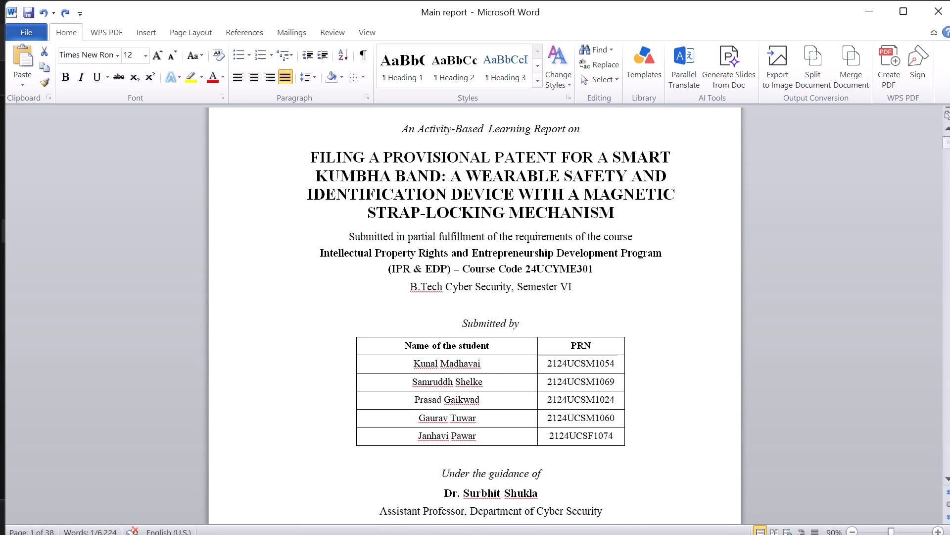
pyautogui.moveTo(592, 266); pyautogui.dragTo(527, 269)
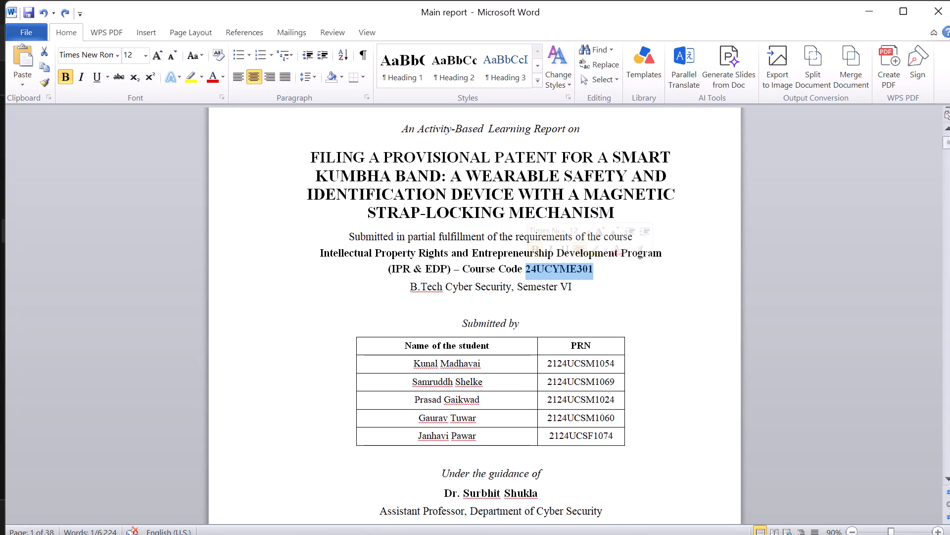
pyautogui.hotkey('ctrl', 'c')
pyautogui.scroll(-3, 527, 269)
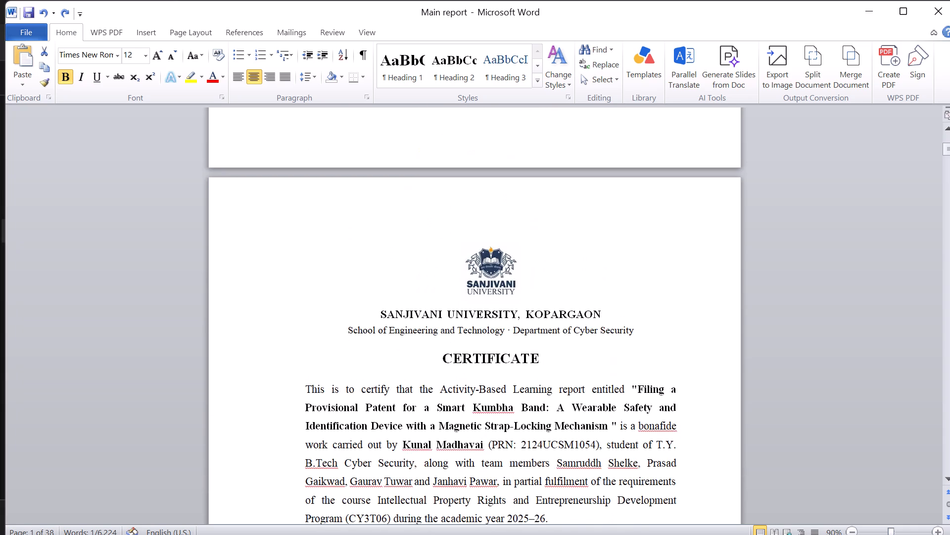
pyautogui.scroll(-3, 527, 269)
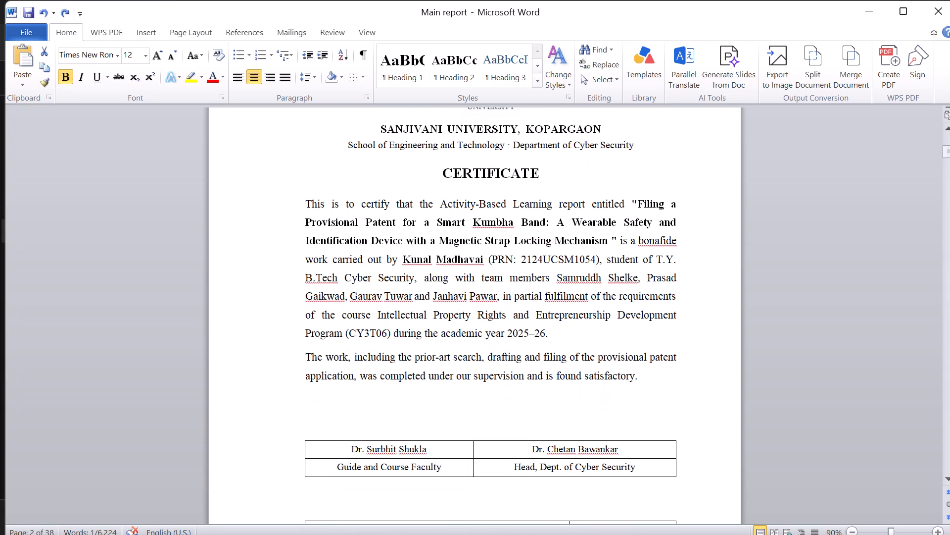
pyautogui.click(386, 330)
pyautogui.press('BackSpace')
pyautogui.press('BackSpace')
pyautogui.press('BackSpace')
pyautogui.press('BackSpace')
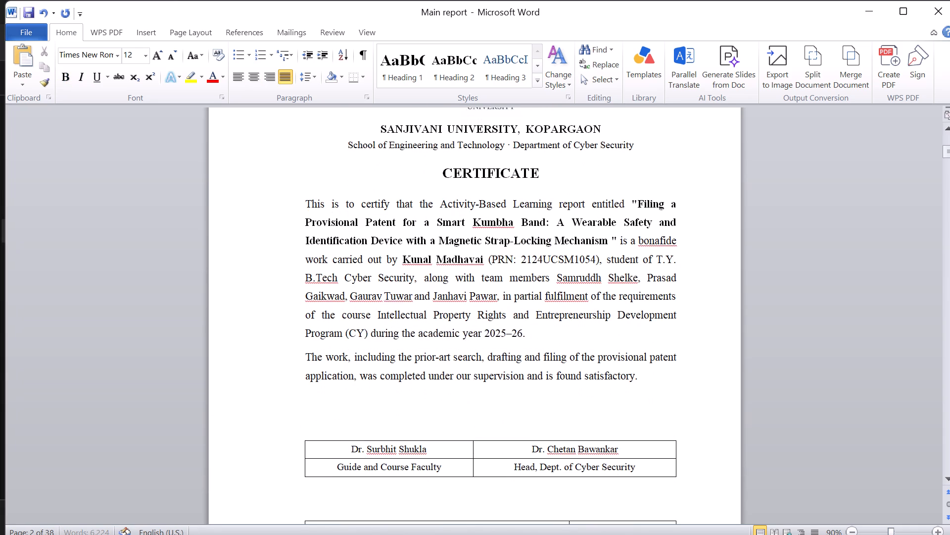
pyautogui.press('BackSpace')
pyautogui.press('BackSpace')
pyautogui.hotkey('ctrl', 'v')
# Remove the bold formatting from the course code 24UCYME301 in the Certificate paragraph.
pyautogui.scroll(1, 386, 330)
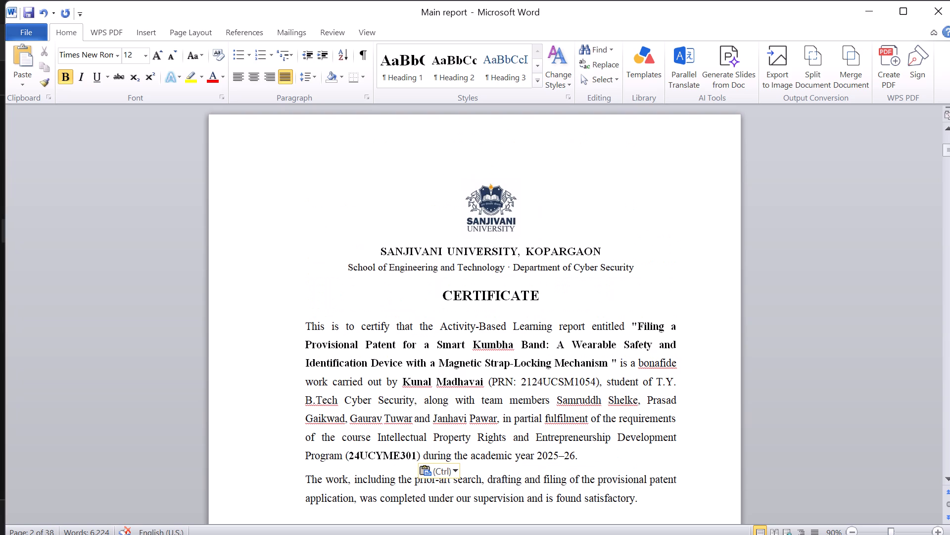
pyautogui.scroll(1, 386, 330)
pyautogui.moveTo(417, 458); pyautogui.dragTo(354, 455)
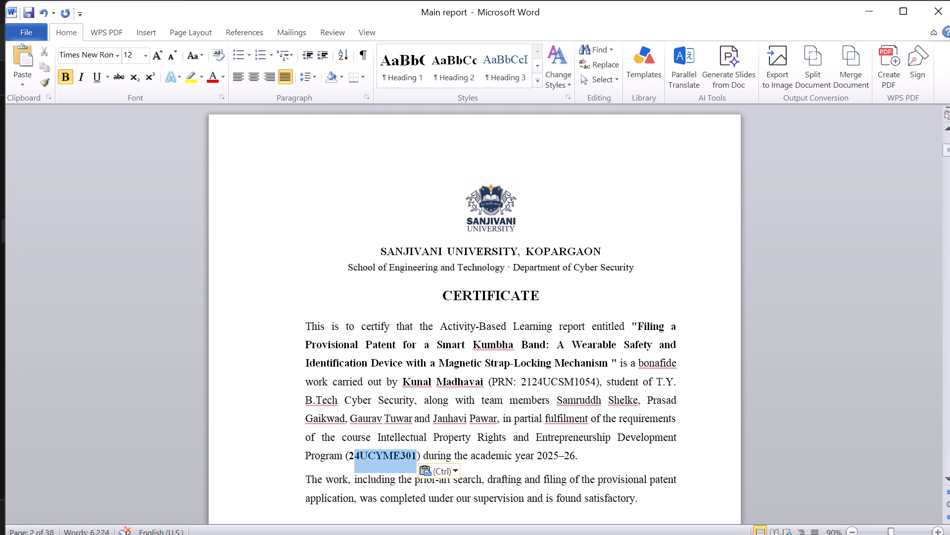
pyautogui.moveTo(354, 455); pyautogui.dragTo(349, 455)
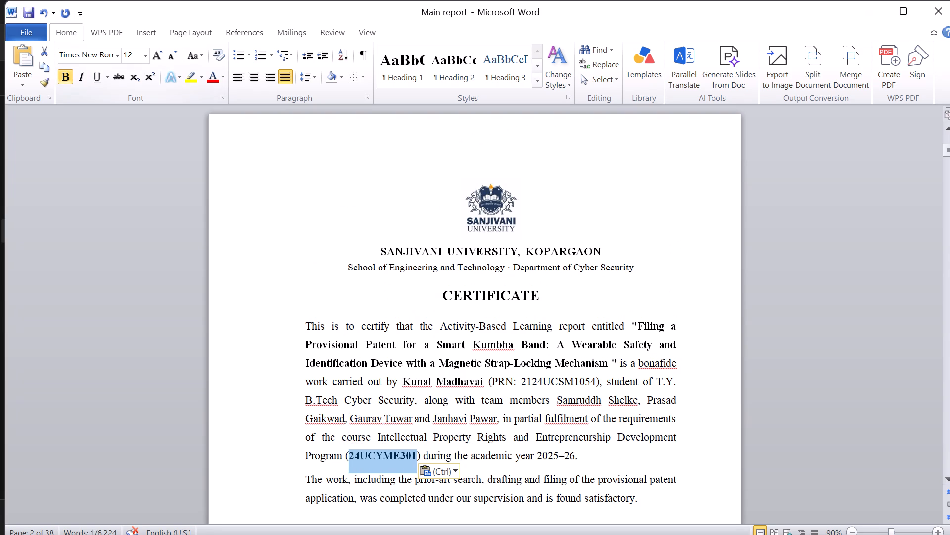
pyautogui.click(63, 75)
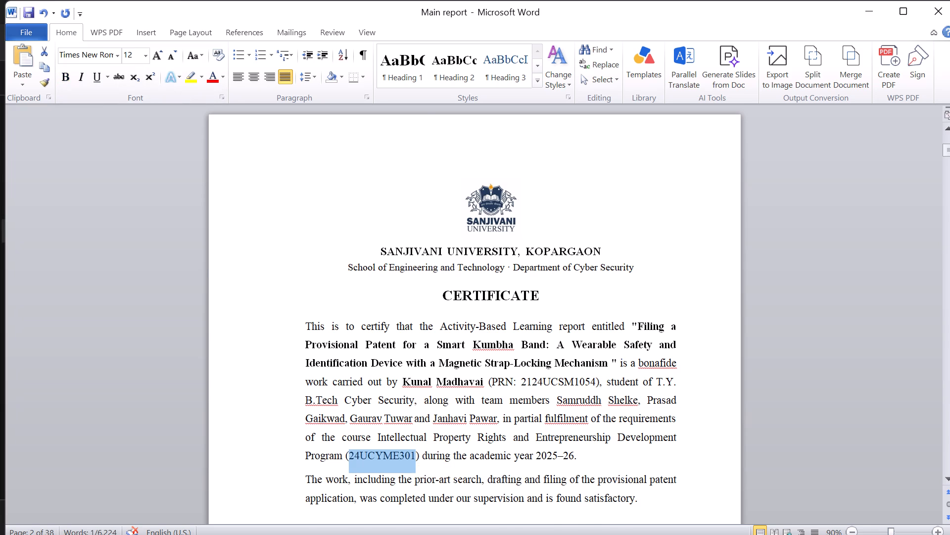
# Review the report's front matter from the cover page through the lists of tables and figures up to Chapter 1.
pyautogui.scroll(5, 537, 340)
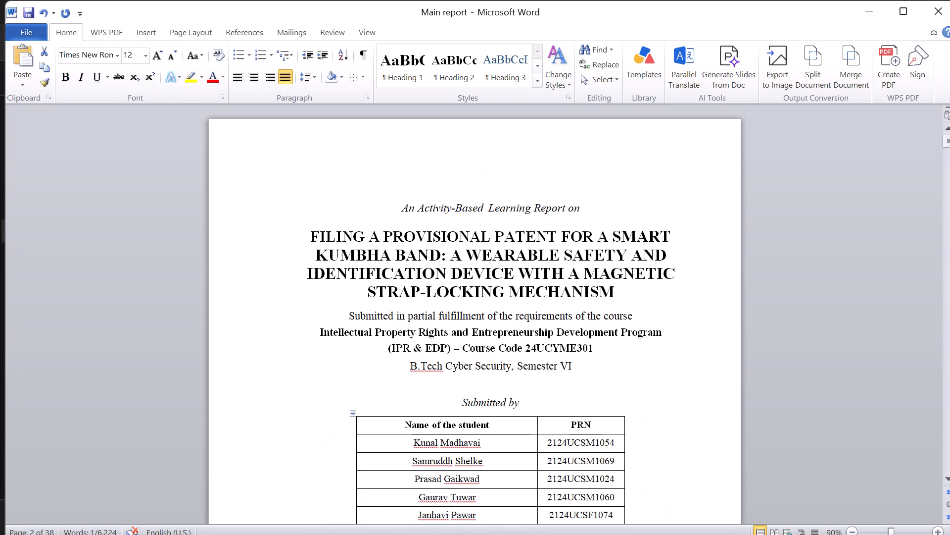
pyautogui.scroll(-7, 537, 340)
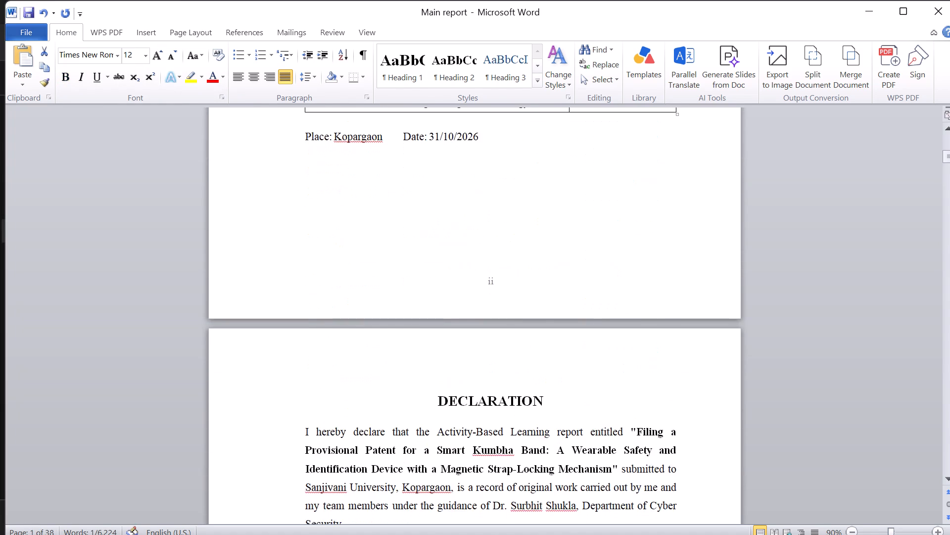
pyautogui.scroll(-4, 537, 340)
pyautogui.rightClick(537, 340)
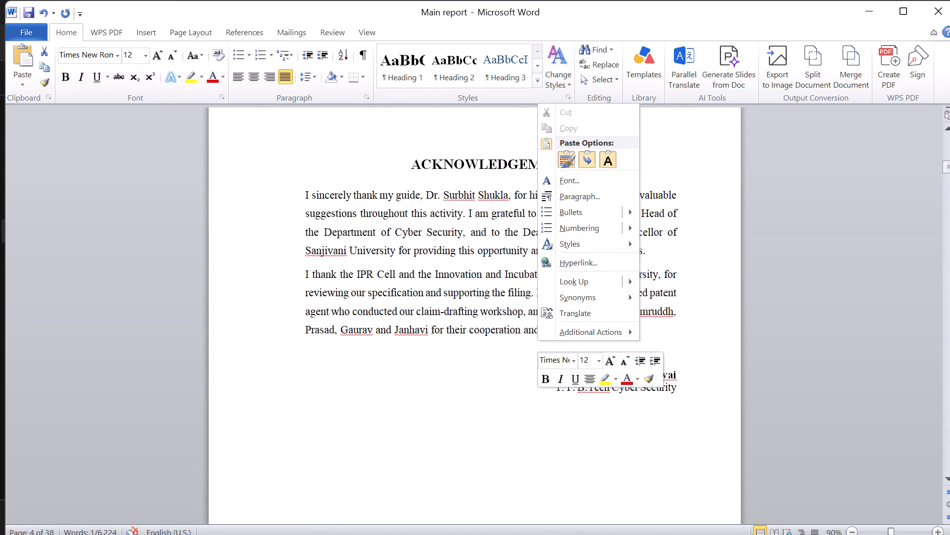
pyautogui.click(444, 432)
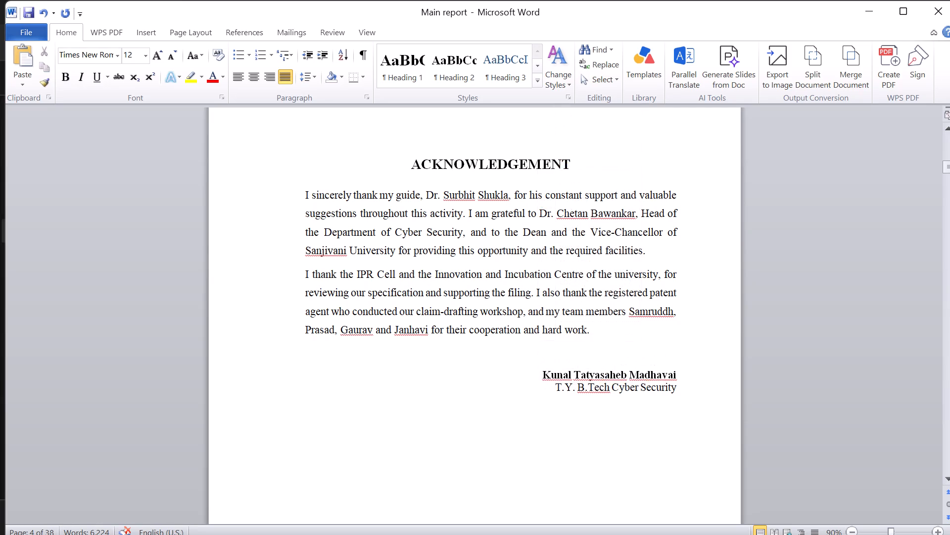
pyautogui.scroll(-4, 444, 432)
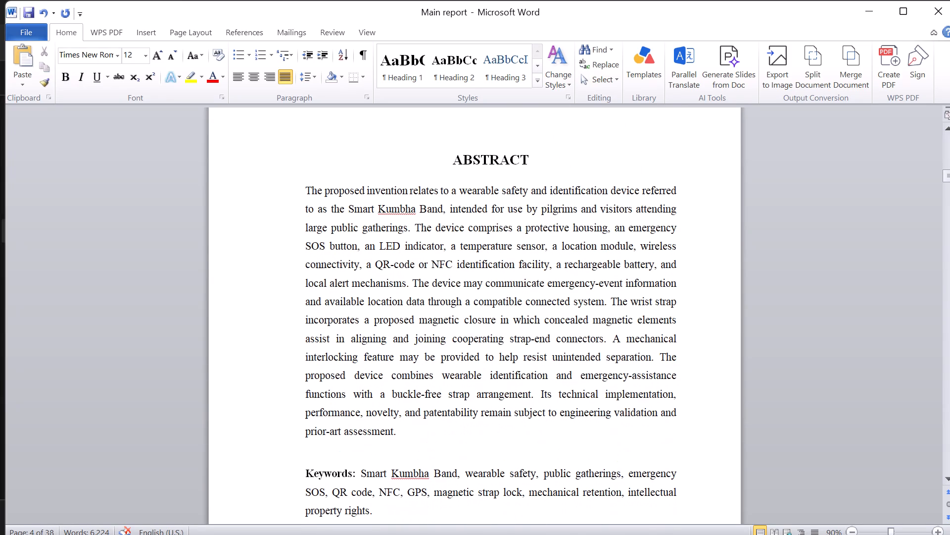
pyautogui.scroll(-4, 444, 432)
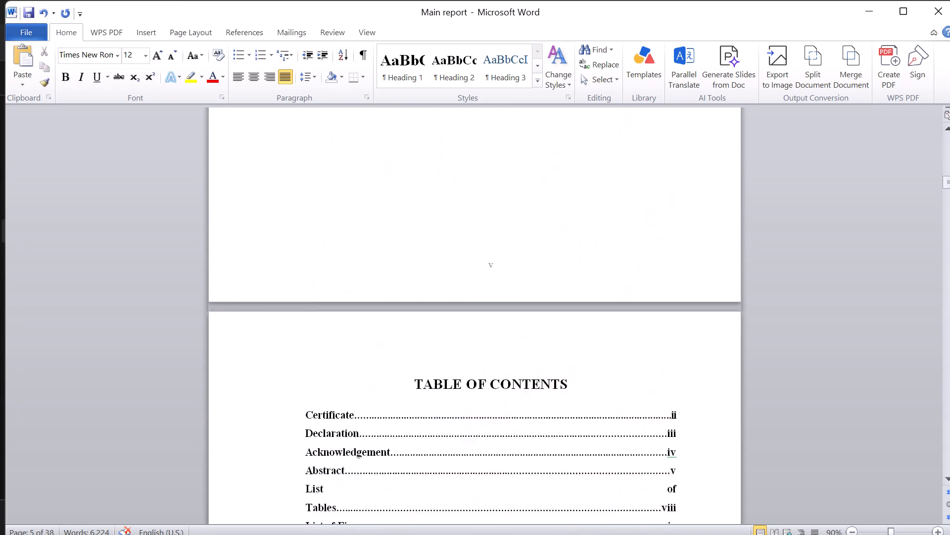
pyautogui.scroll(-8, 444, 432)
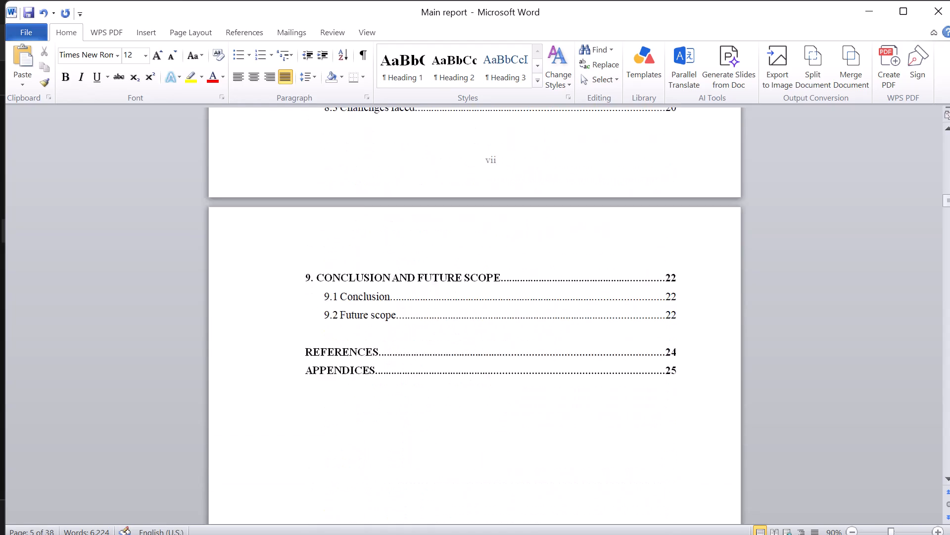
pyautogui.scroll(-3, 444, 432)
pyautogui.scroll(2, 444, 432)
pyautogui.hscroll(1, 444, 432)
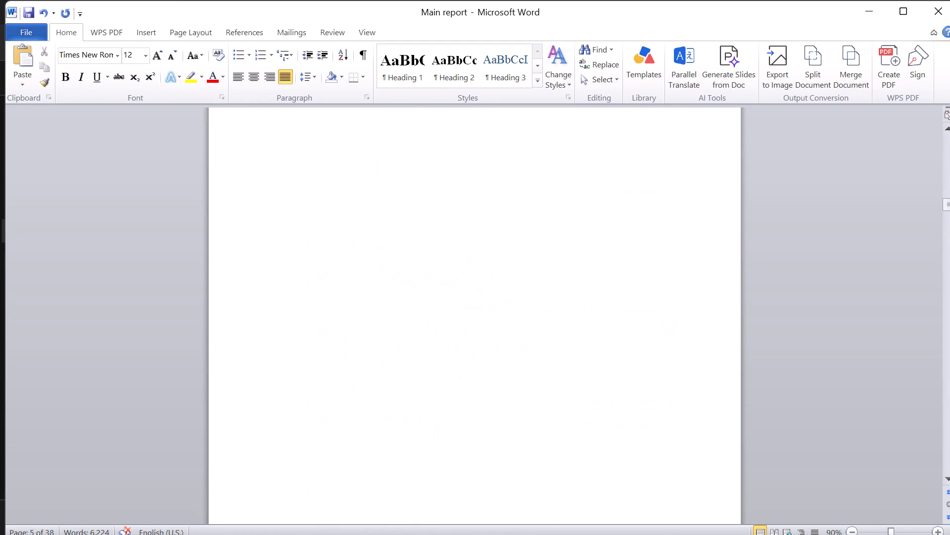
pyautogui.hscroll(1, 444, 432)
pyautogui.scroll(-6, 444, 432)
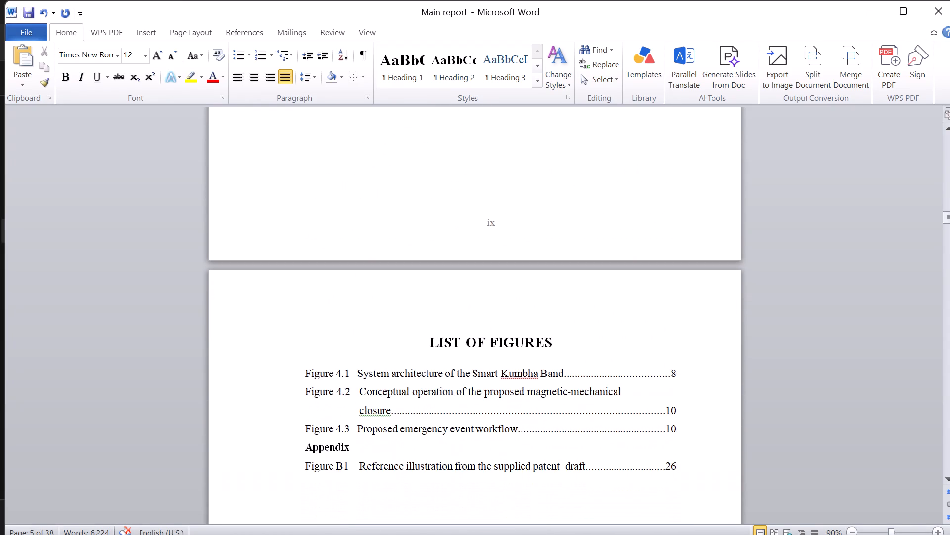
pyautogui.scroll(-7, 444, 432)
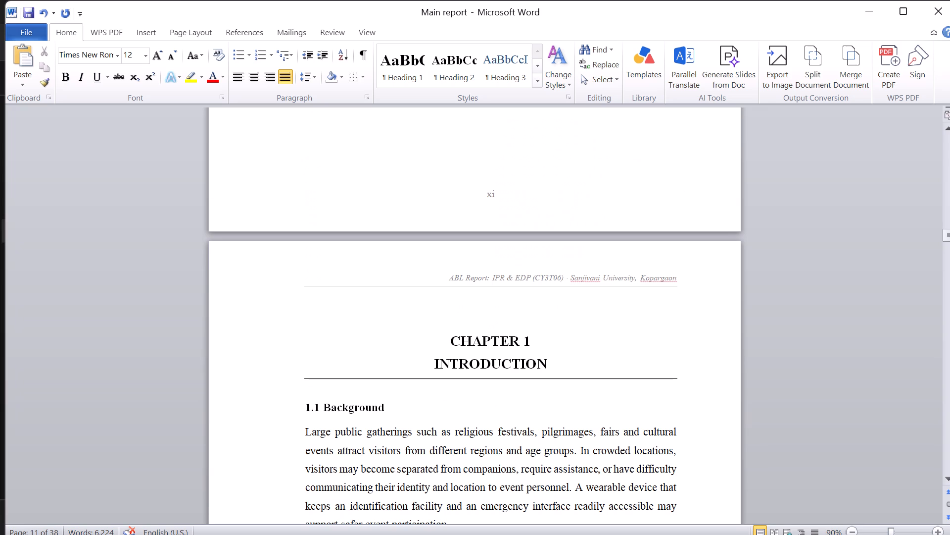
# Replace the course code CY3T06 in the Chapter 1 page header with the copied code 24UCYME301.
pyautogui.tripleClick(562, 276)
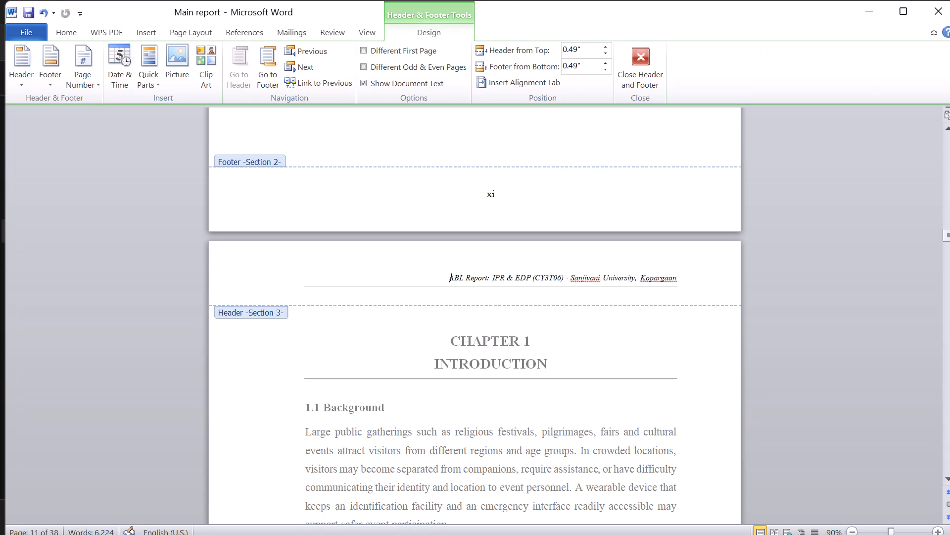
pyautogui.click(561, 276)
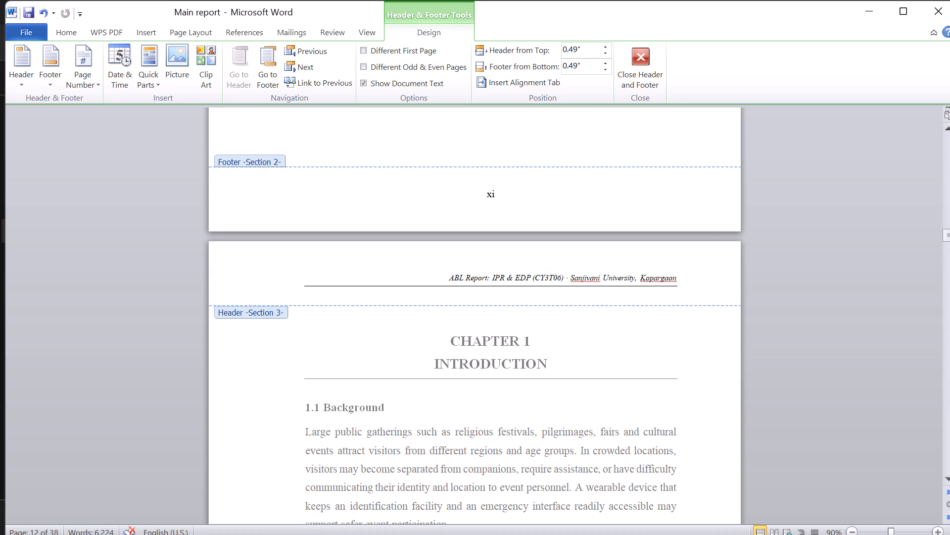
pyautogui.press('Left')
pyautogui.press('Right')
pyautogui.press('BackSpace')
pyautogui.press('BackSpace')
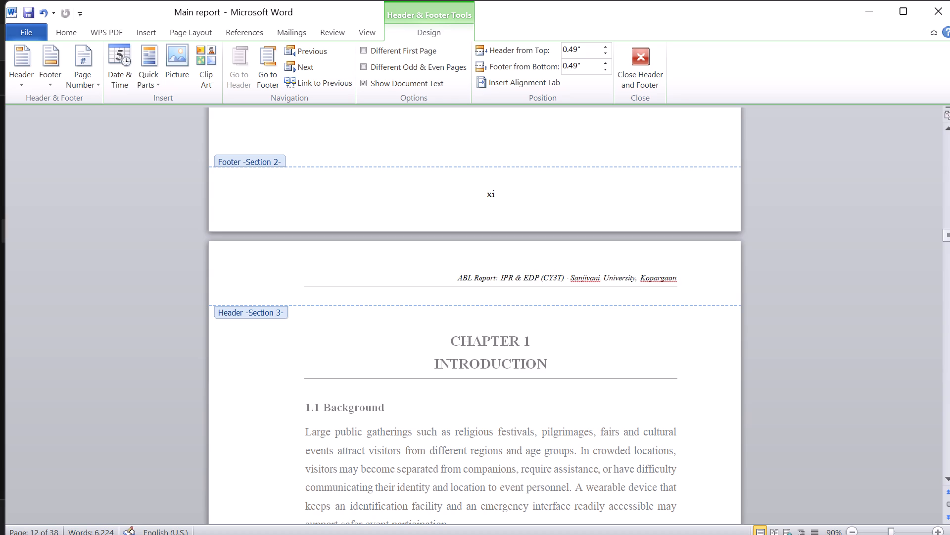
pyautogui.press('BackSpace')
pyautogui.press('BackSpace')
pyautogui.press('BackSpace')
pyautogui.press('BackSpace')
pyautogui.hotkey('ctrl', 'v')
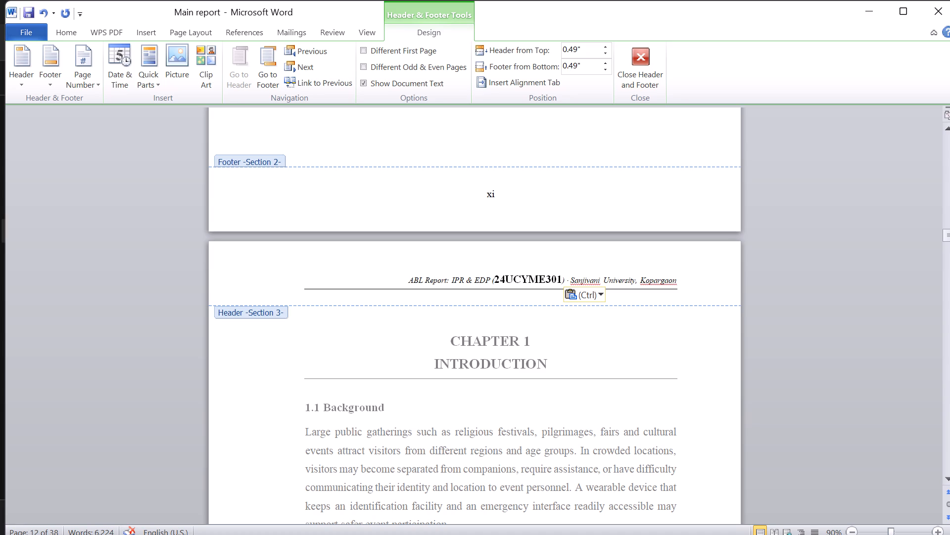
# Remove the bold formatting from the course code 24UCYME301 in the page header.
pyautogui.moveTo(562, 277); pyautogui.dragTo(497, 276)
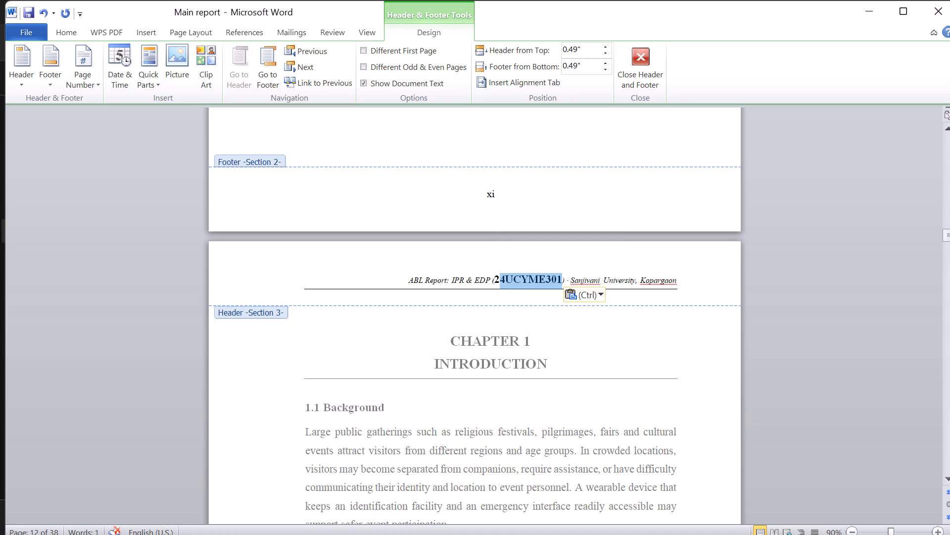
pyautogui.moveTo(494, 278); pyautogui.dragTo(541, 273)
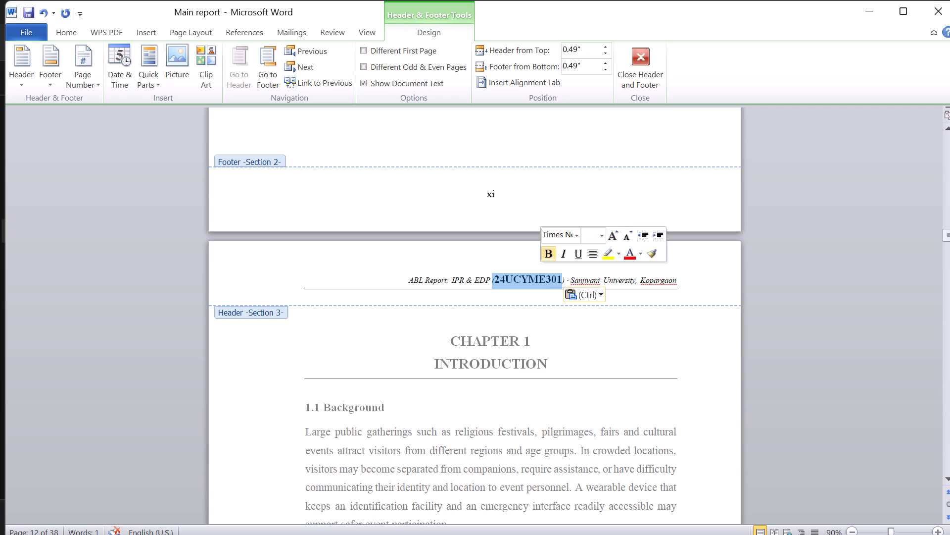
pyautogui.click(557, 282)
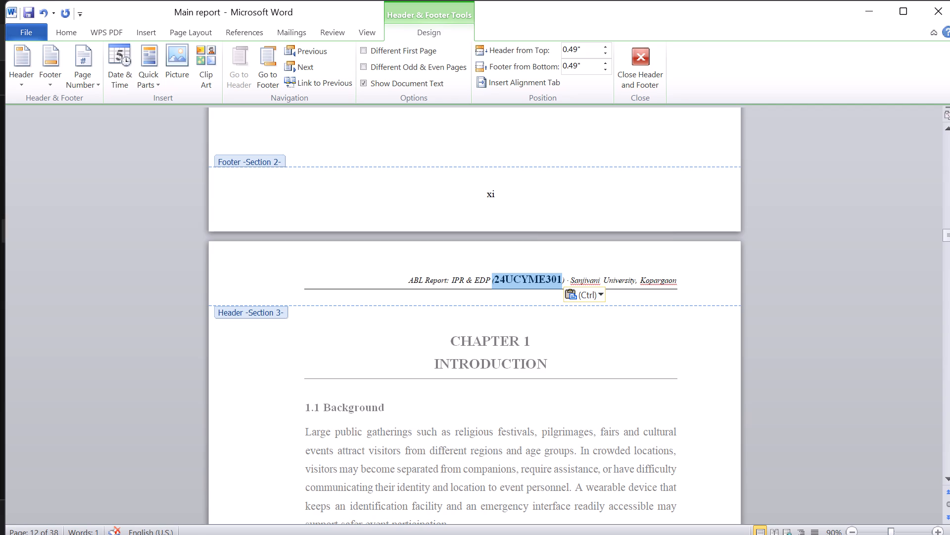
pyautogui.moveTo(562, 281); pyautogui.dragTo(507, 281)
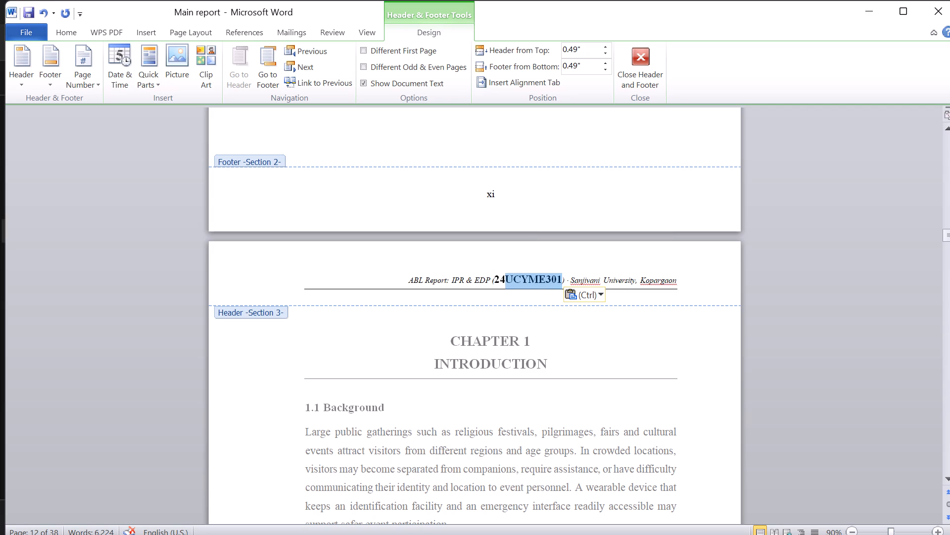
pyautogui.moveTo(507, 281); pyautogui.dragTo(497, 281)
pyautogui.moveTo(497, 281); pyautogui.dragTo(497, 281)
pyautogui.click(501, 261)
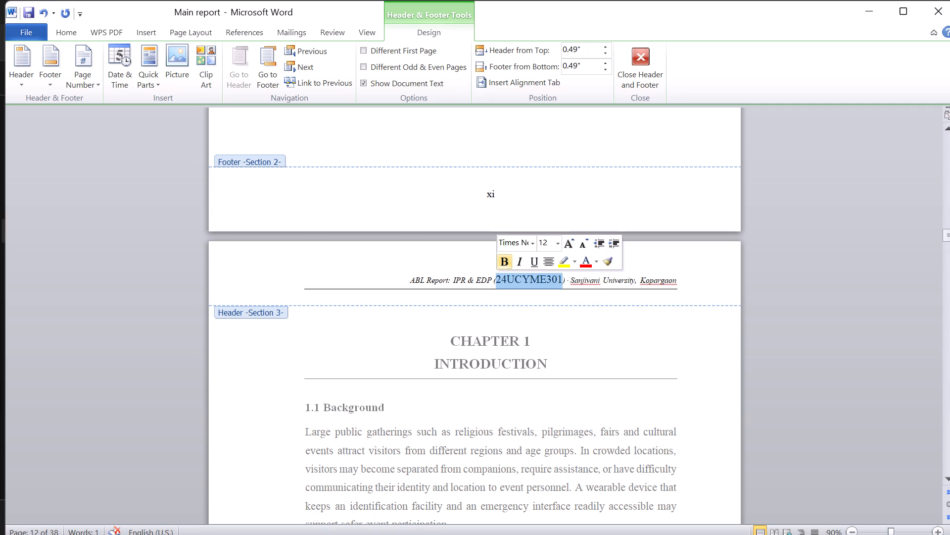
# Set the header course code 24UCYME301 to font size 9, matching the neighbouring header text, and return to the document body.
pyautogui.moveTo(480, 279); pyautogui.dragTo(449, 278)
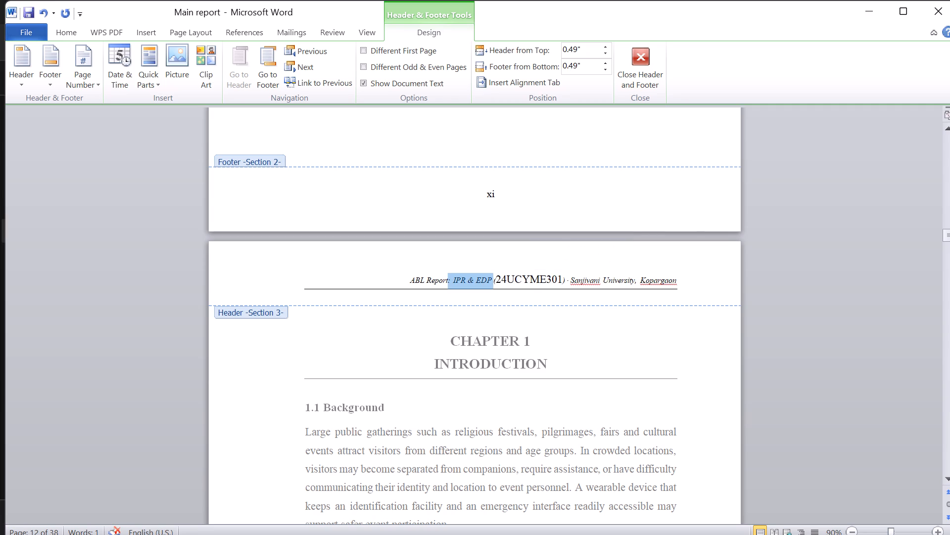
pyautogui.moveTo(449, 278); pyautogui.dragTo(437, 277)
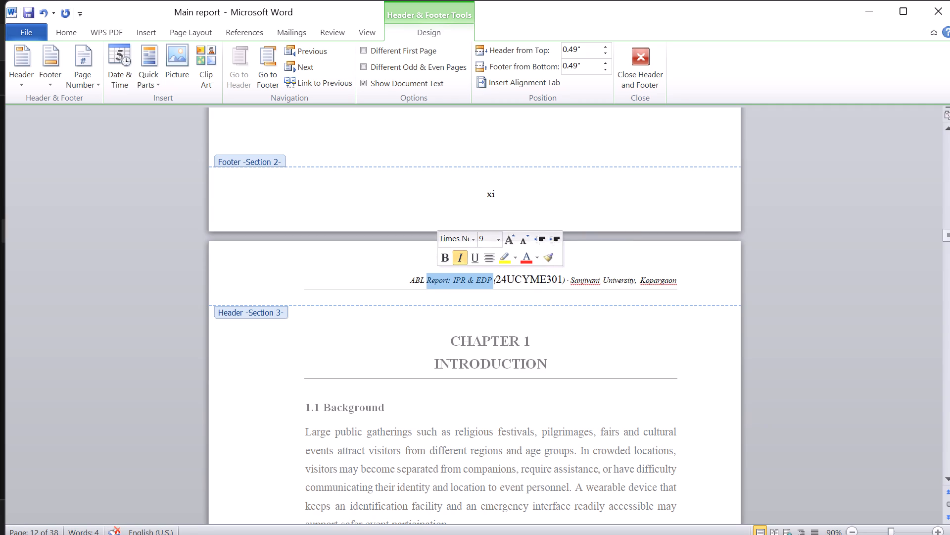
pyautogui.moveTo(562, 279); pyautogui.dragTo(498, 281)
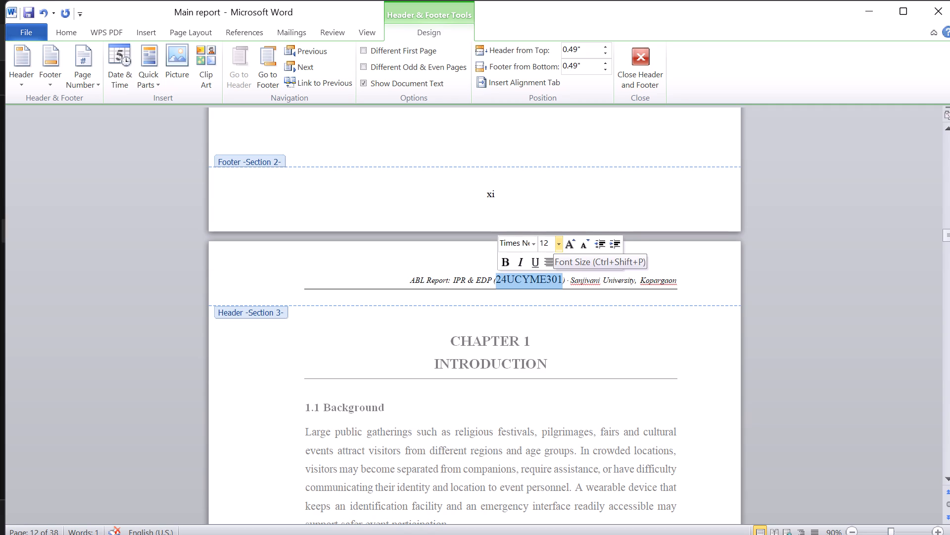
pyautogui.click(556, 247)
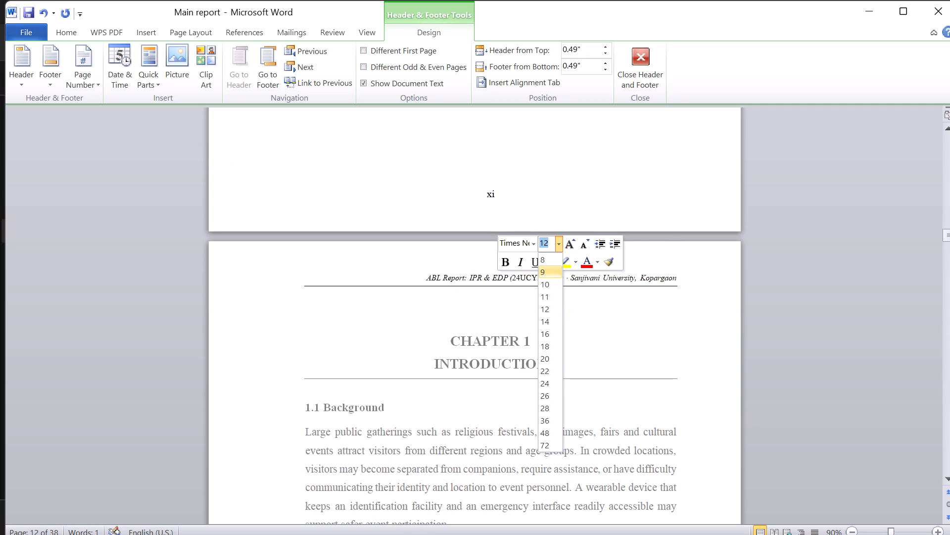
pyautogui.click(547, 271)
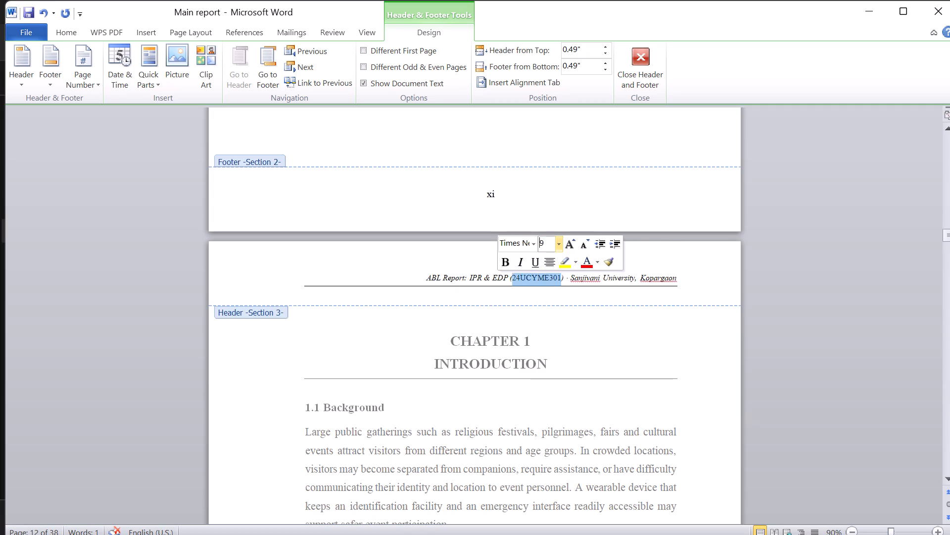
pyautogui.click(648, 293)
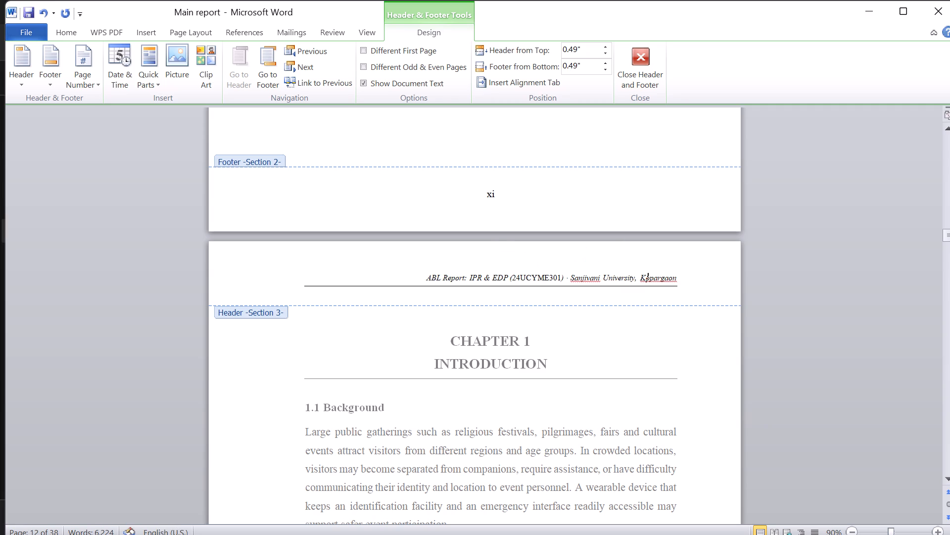
pyautogui.click(687, 353)
pyautogui.tripleClick(687, 353)
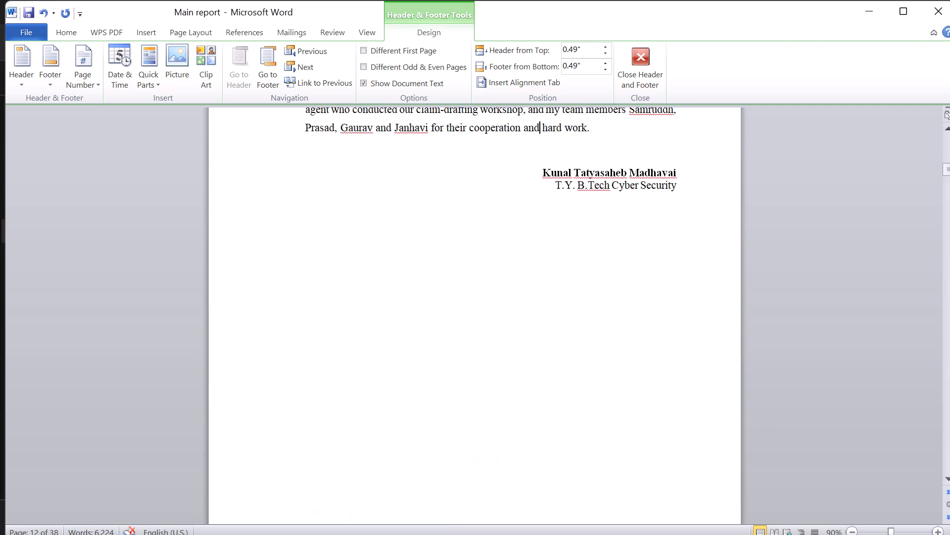
# Review the pages from the front matter through section 4.4, examining the course code in the page headers.
pyautogui.scroll(1, 687, 353)
pyautogui.scroll(-3, 687, 353)
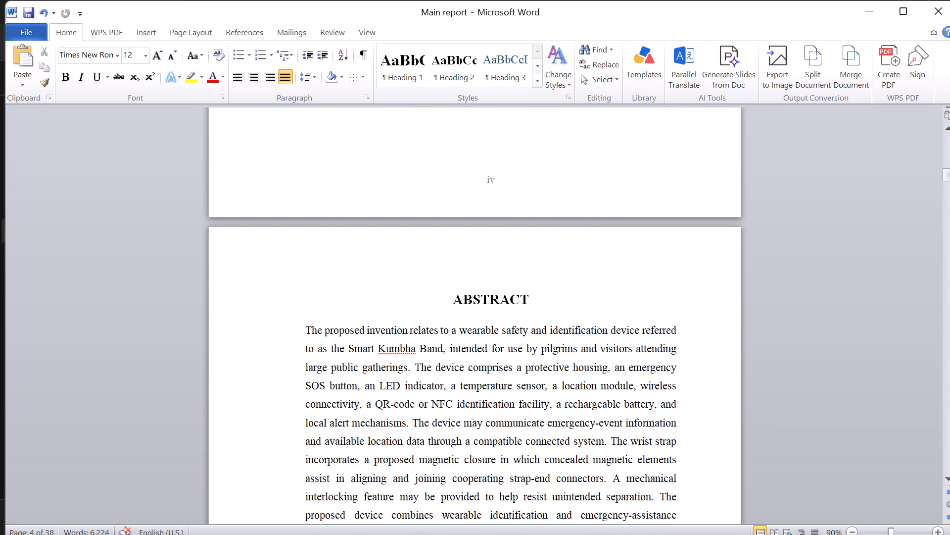
pyautogui.scroll(-6, 687, 353)
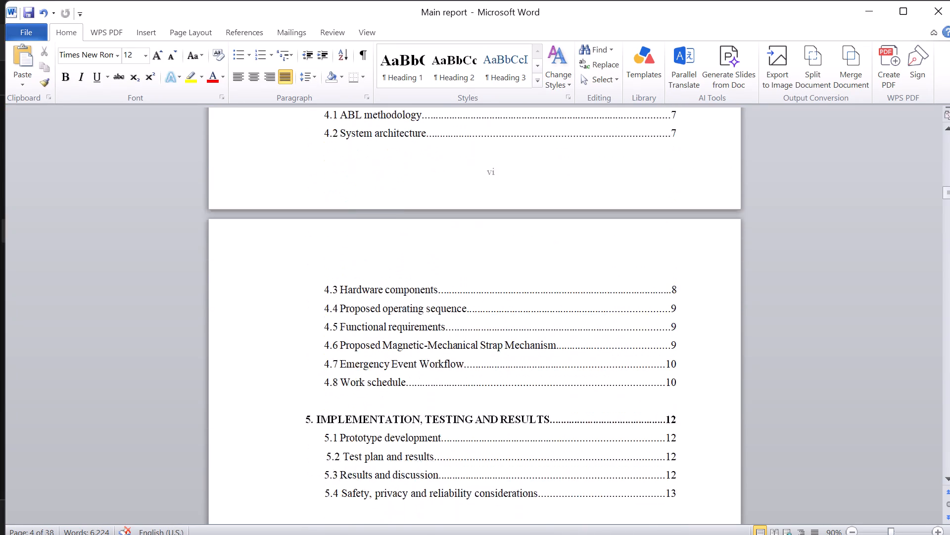
pyautogui.scroll(-7, 687, 353)
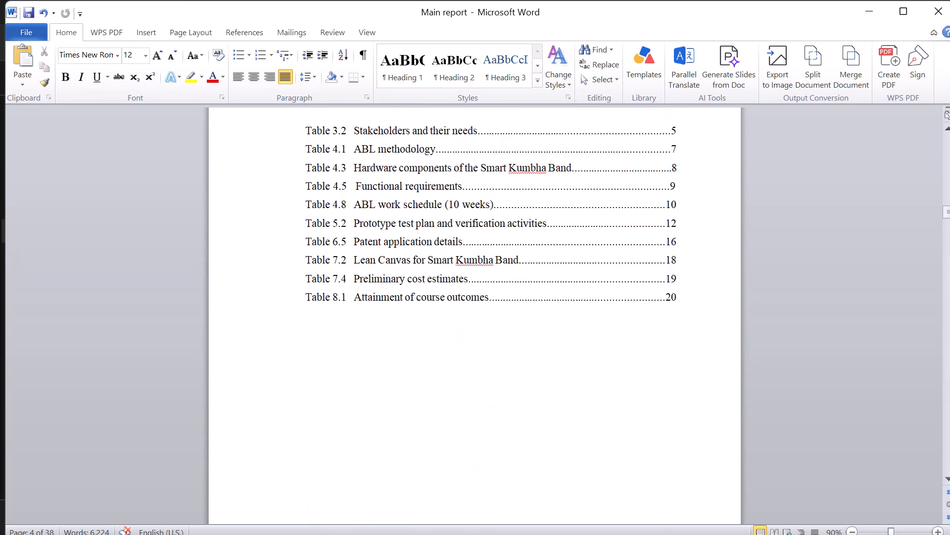
pyautogui.scroll(-2, 687, 353)
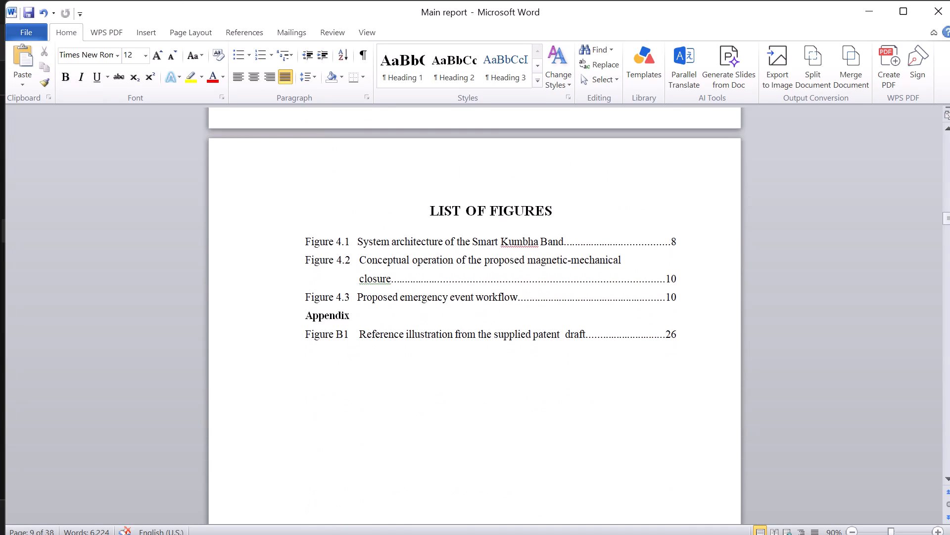
pyautogui.scroll(-4, 687, 353)
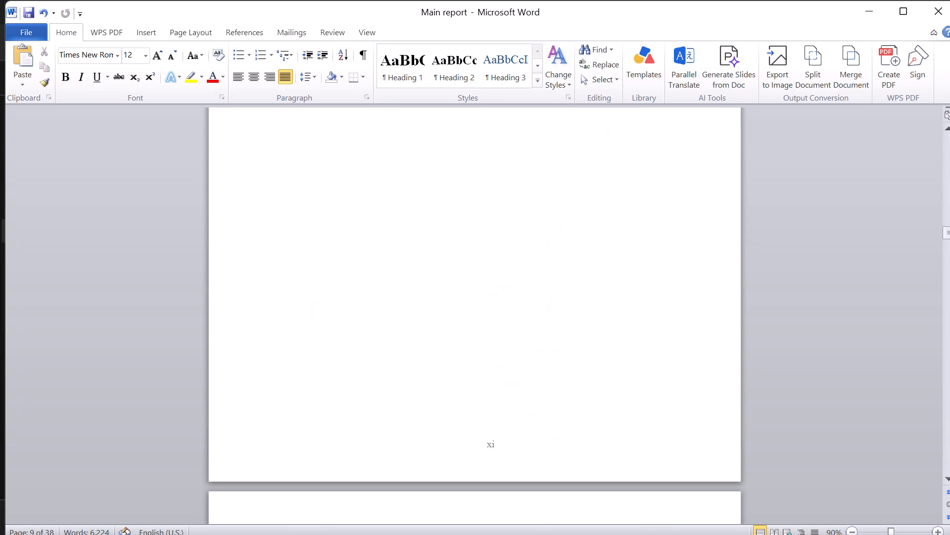
pyautogui.scroll(-2, 687, 353)
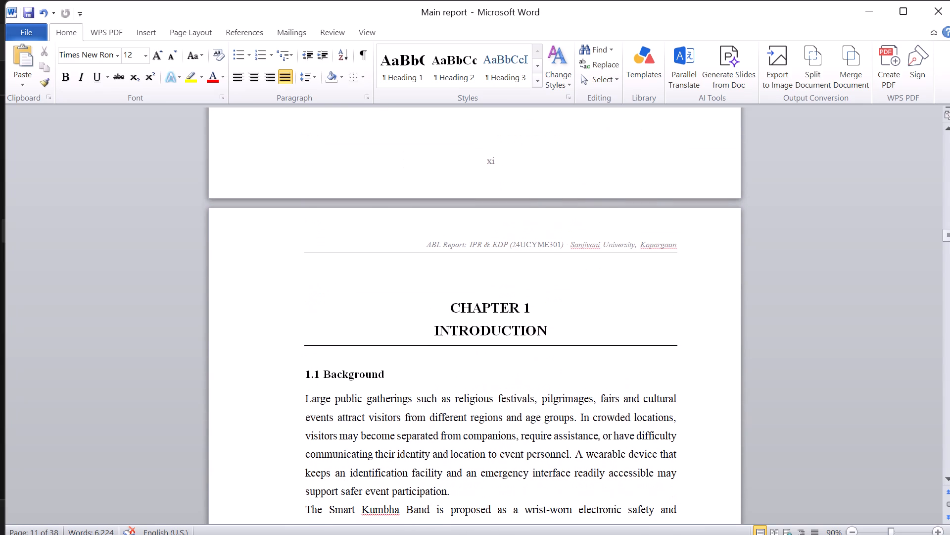
pyautogui.scroll(-3, 687, 353)
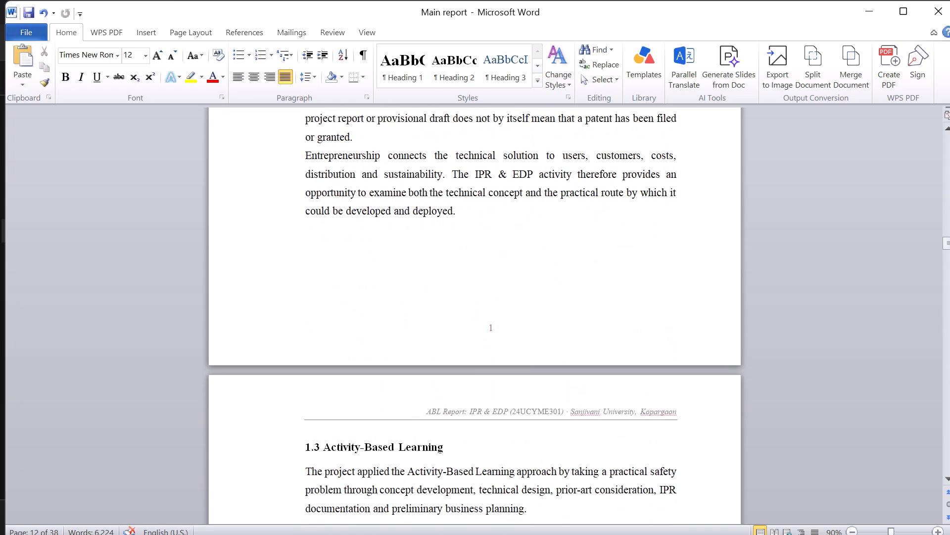
pyautogui.scroll(-9, 687, 353)
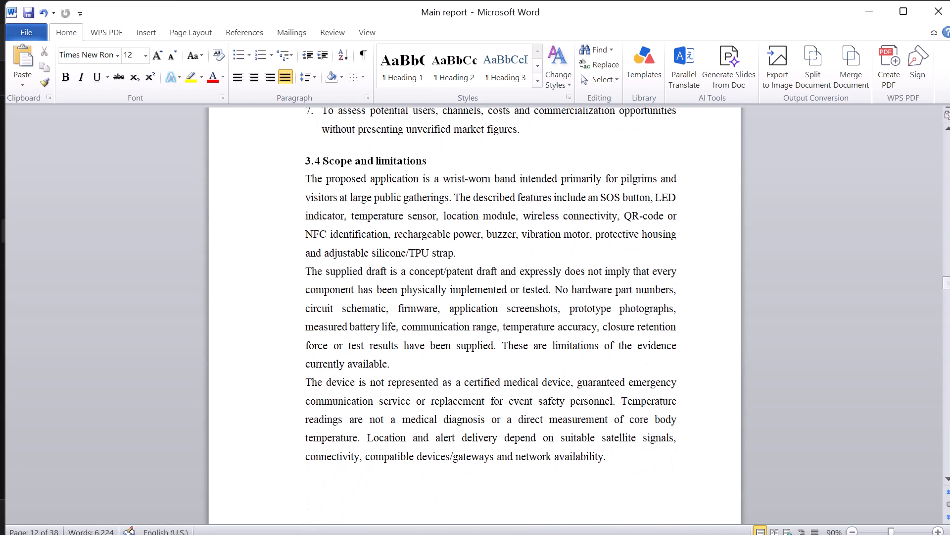
pyautogui.scroll(-6, 687, 353)
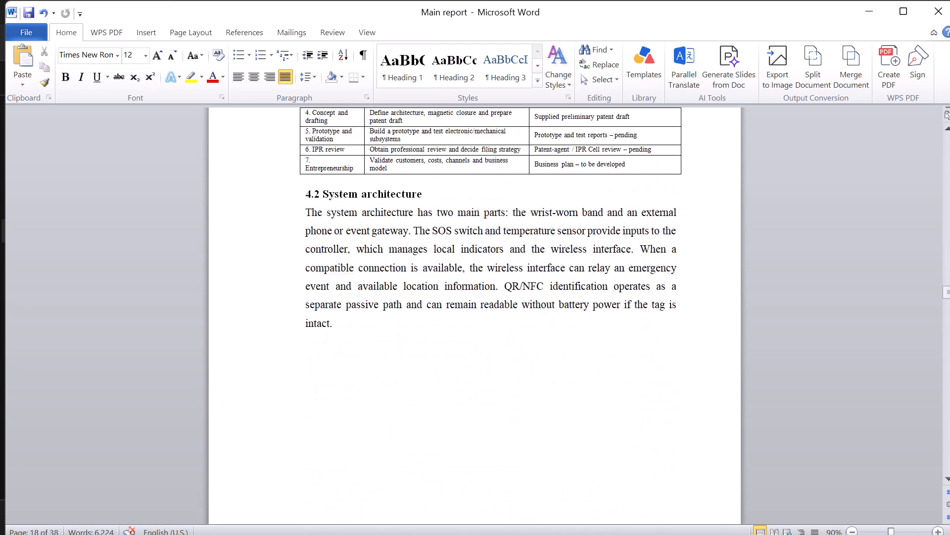
pyautogui.scroll(-5, 687, 353)
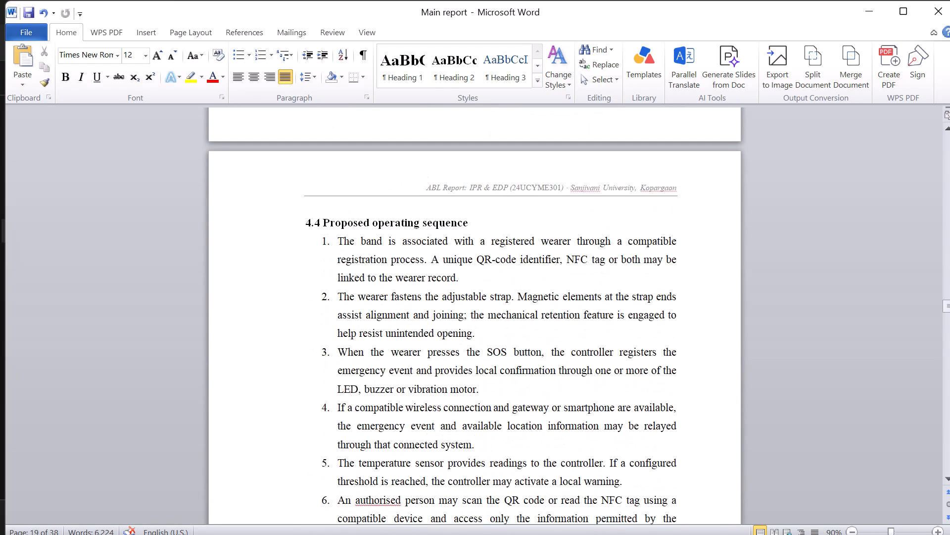
# Save the Main report document.
pyautogui.hotkey('ctrl', 's')
pyautogui.click(706, 357)
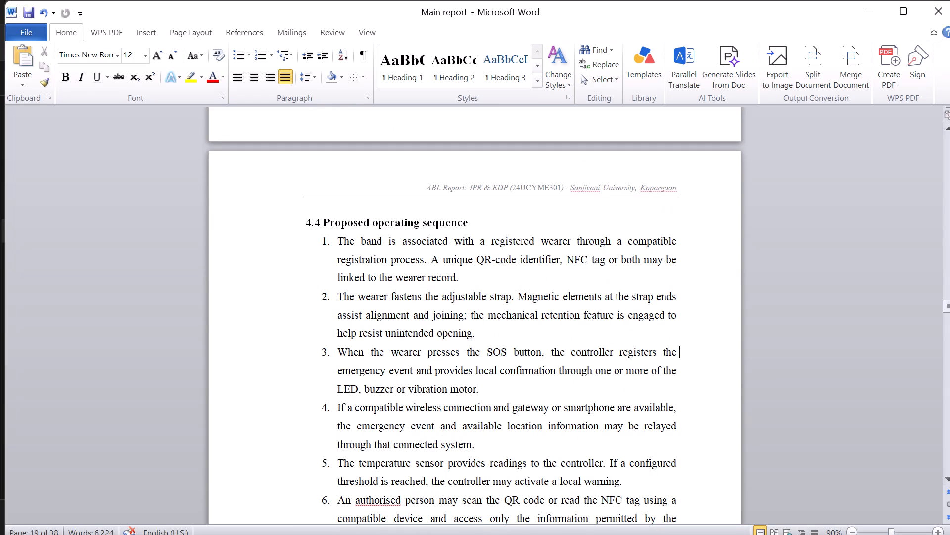
pyautogui.hotkey('ctrl', 's')
pyautogui.hotkey('ctrl', 's')
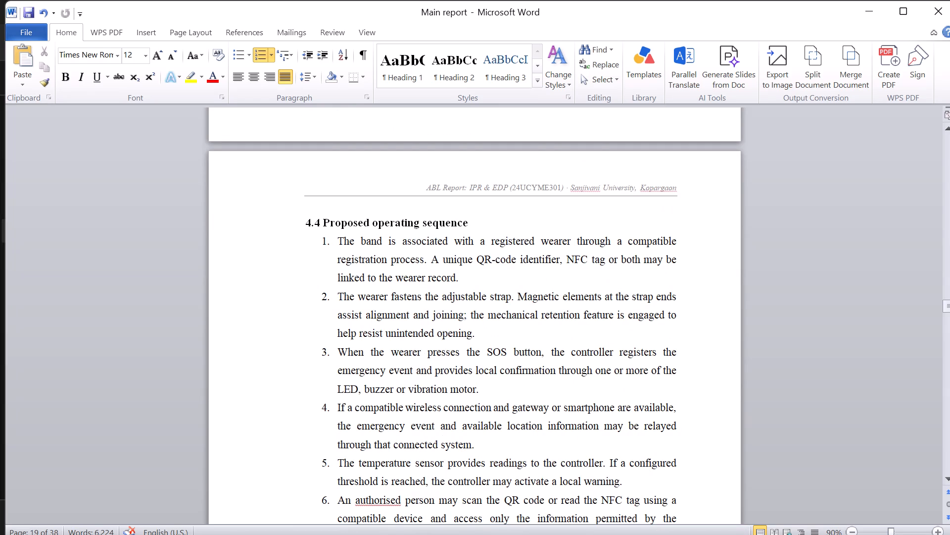
# Review the rest of the report through its last page and back to Chapter 7, examining headers and table formatting.
pyautogui.scroll(-20, 706, 357)
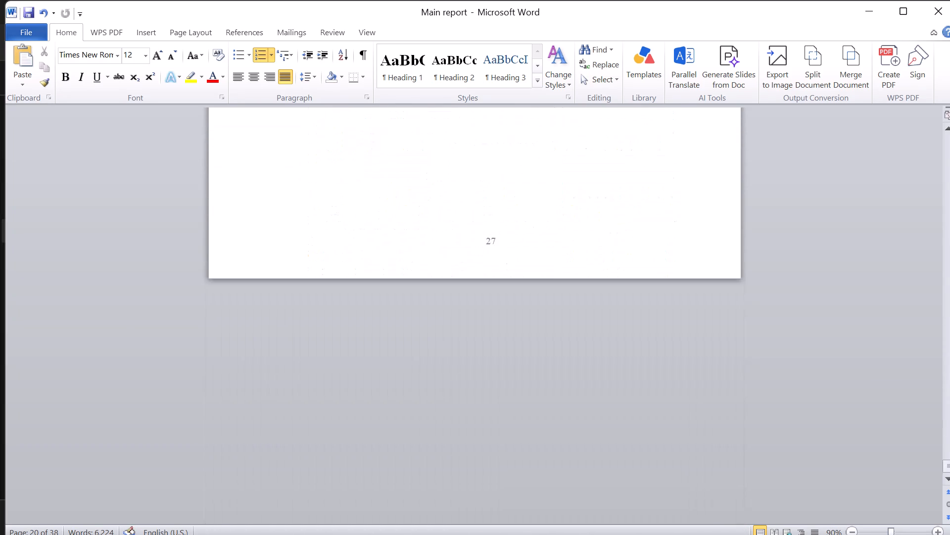
pyautogui.scroll(-6, 706, 357)
pyautogui.scroll(7, 706, 357)
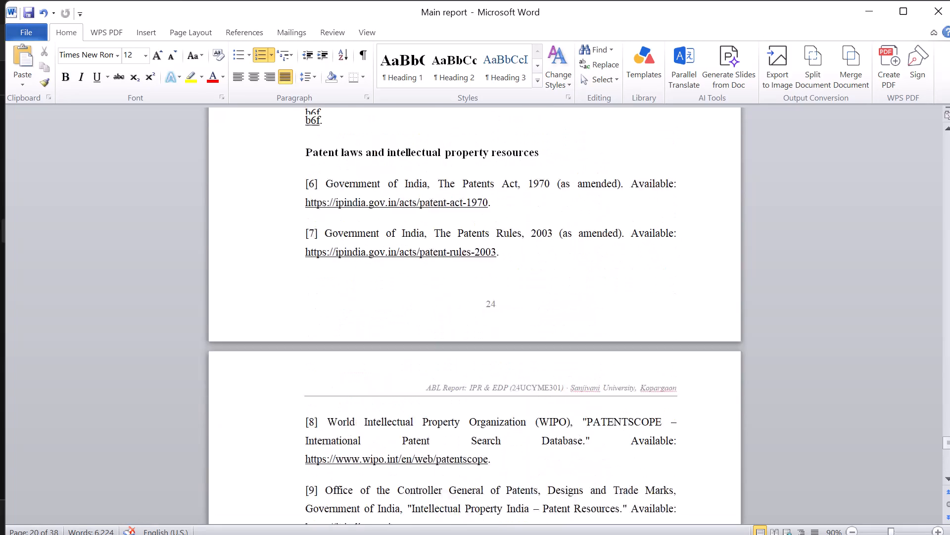
pyautogui.scroll(5, 706, 357)
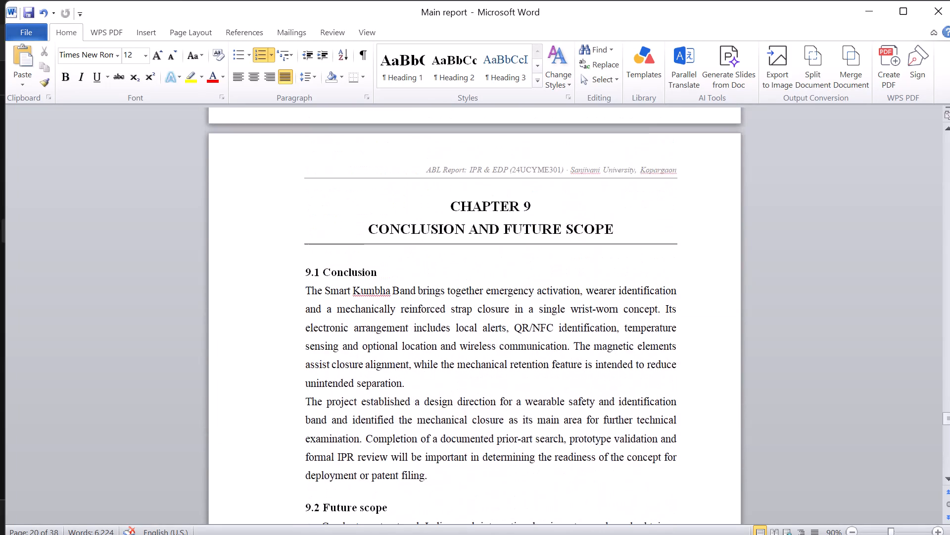
pyautogui.scroll(9, 706, 357)
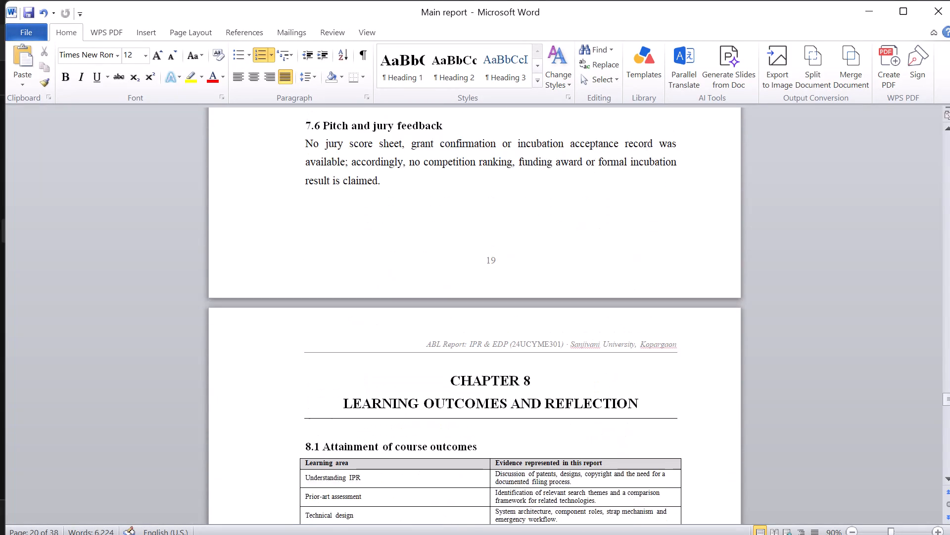
# Shade the header row of the cost estimate table in section 7.4 Costing and pricing light grey.
pyautogui.scroll(2, 706, 357)
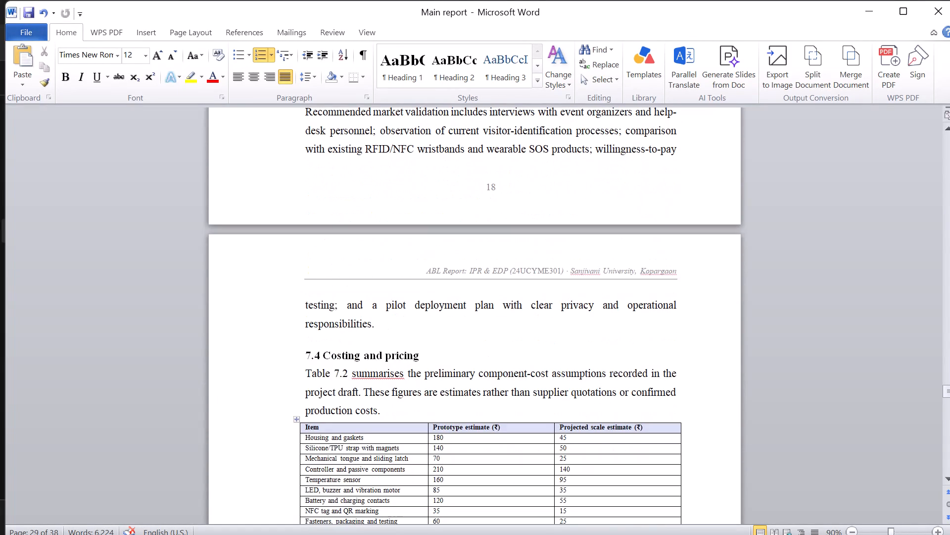
pyautogui.click(284, 429)
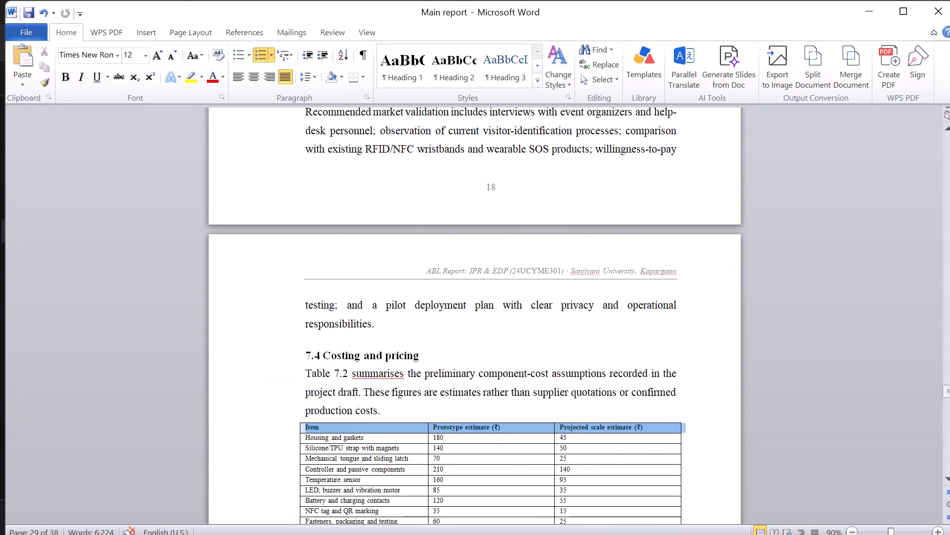
pyautogui.click(398, 28)
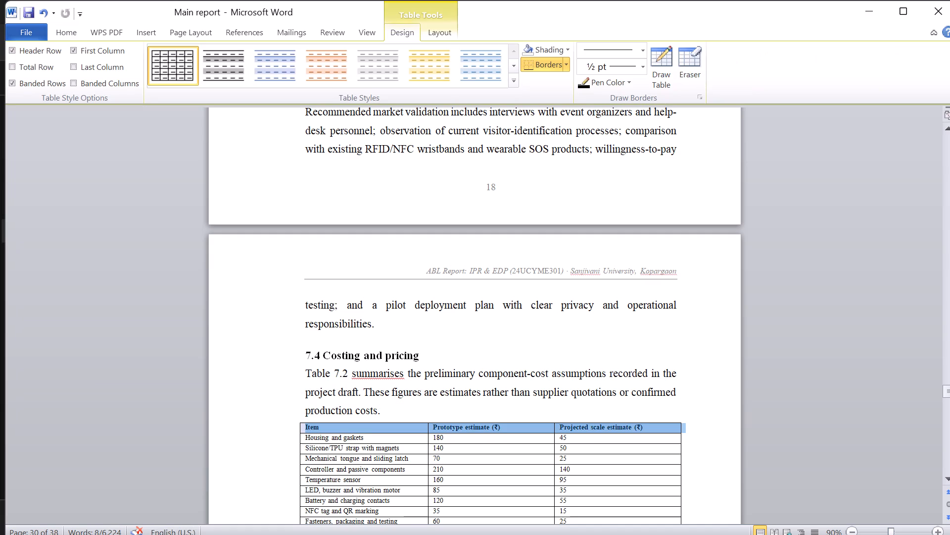
pyautogui.click(568, 47)
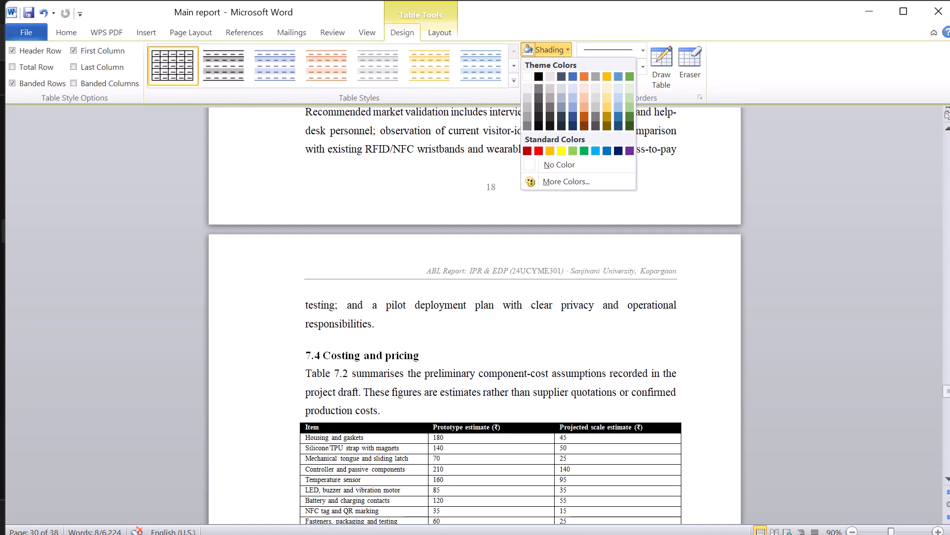
pyautogui.click(531, 97)
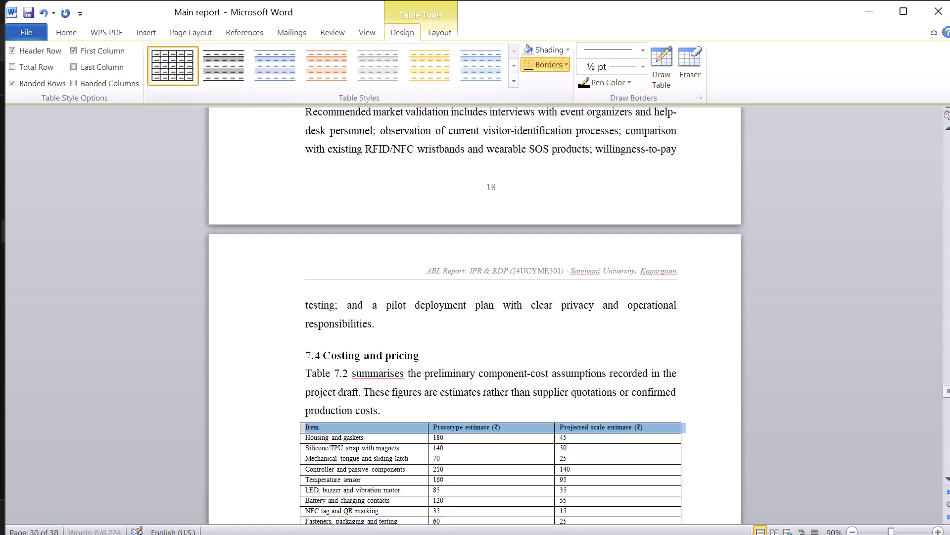
pyautogui.click(733, 317)
# Examine the header row shading of the other tables from Chapter 7 back through Chapter 3 and into Chapter 4.
pyautogui.scroll(-4, 733, 317)
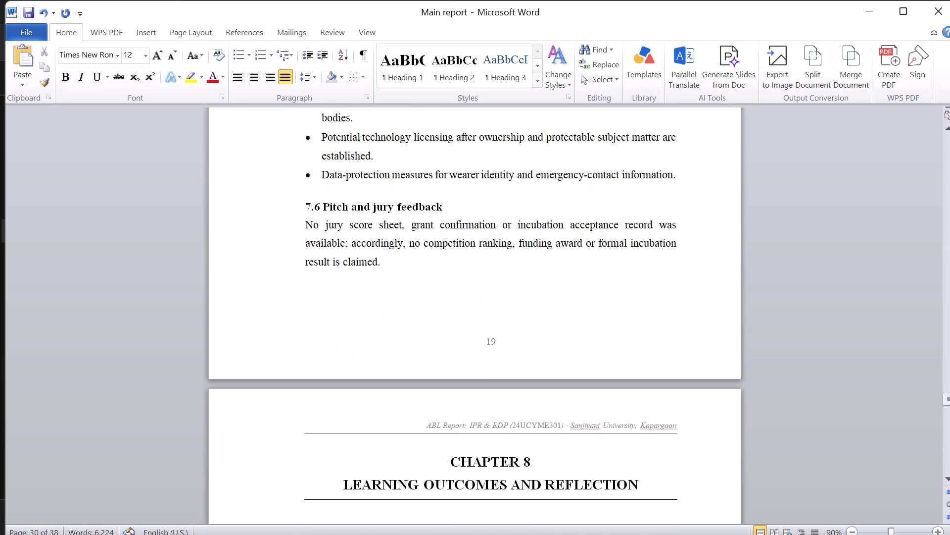
pyautogui.scroll(14, 733, 317)
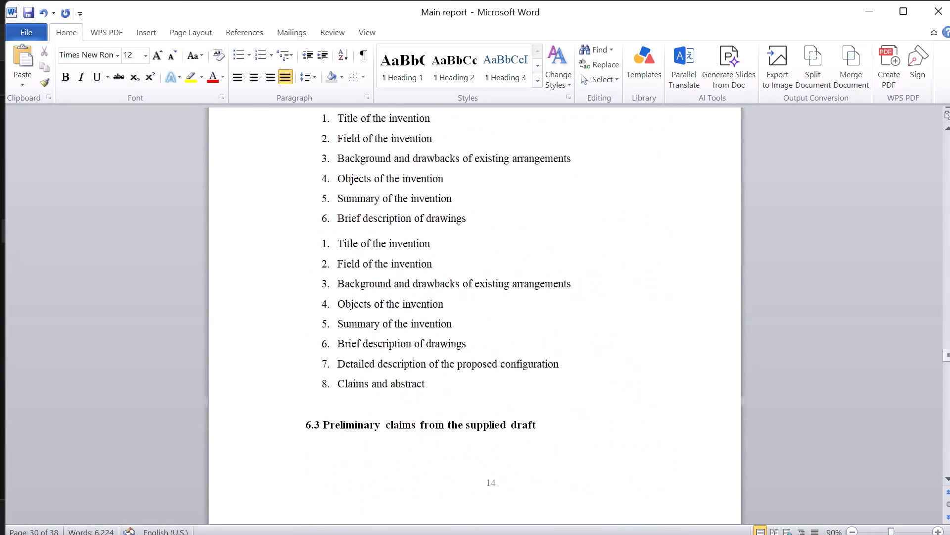
pyautogui.scroll(9, 733, 317)
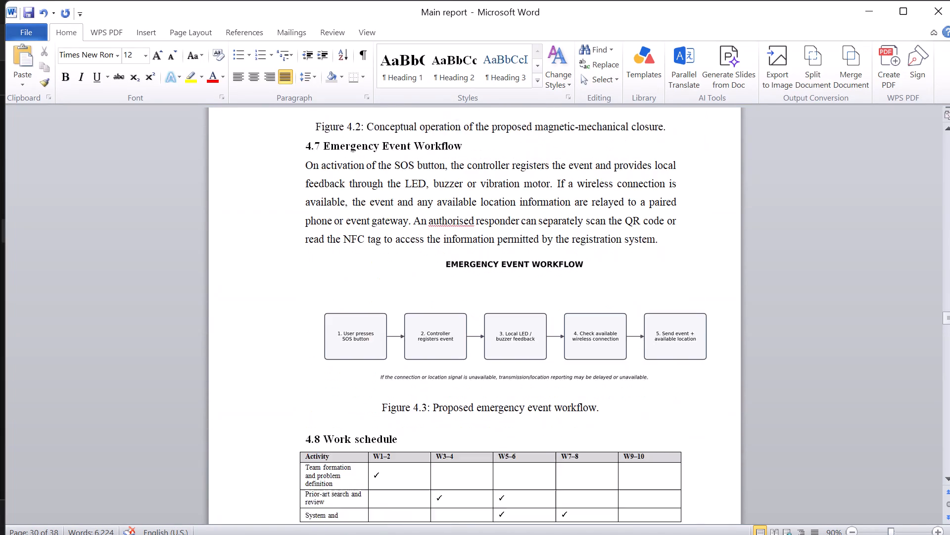
pyautogui.scroll(4, 724, 233)
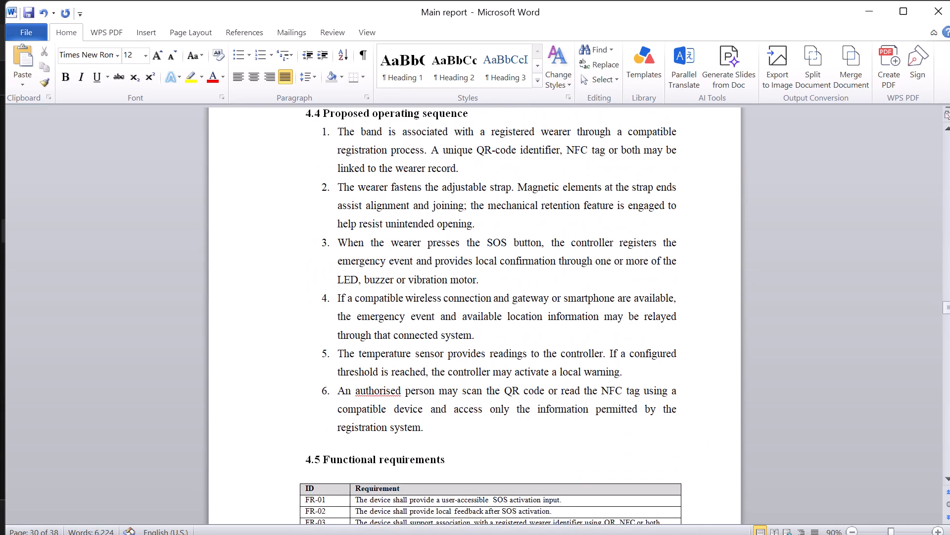
pyautogui.scroll(8, 724, 233)
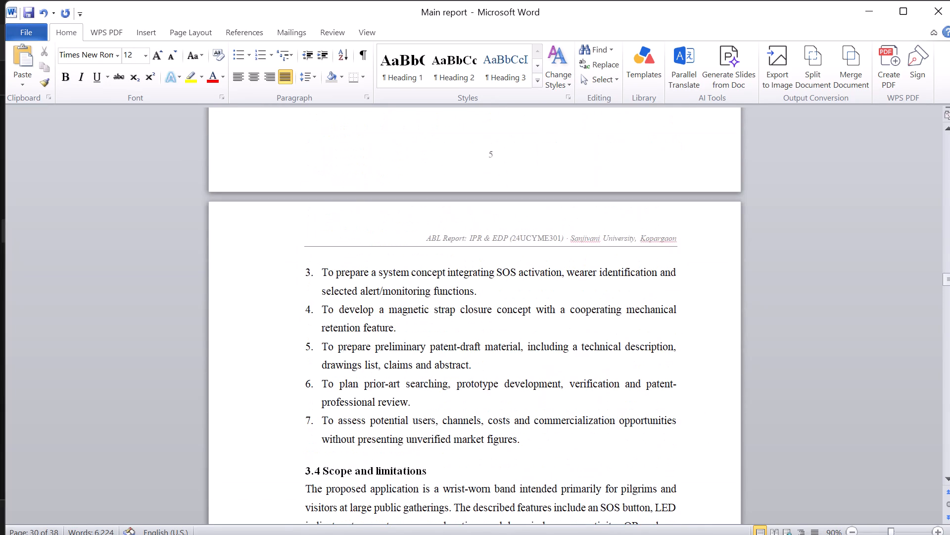
pyautogui.scroll(5, 724, 233)
pyautogui.scroll(-4, 724, 233)
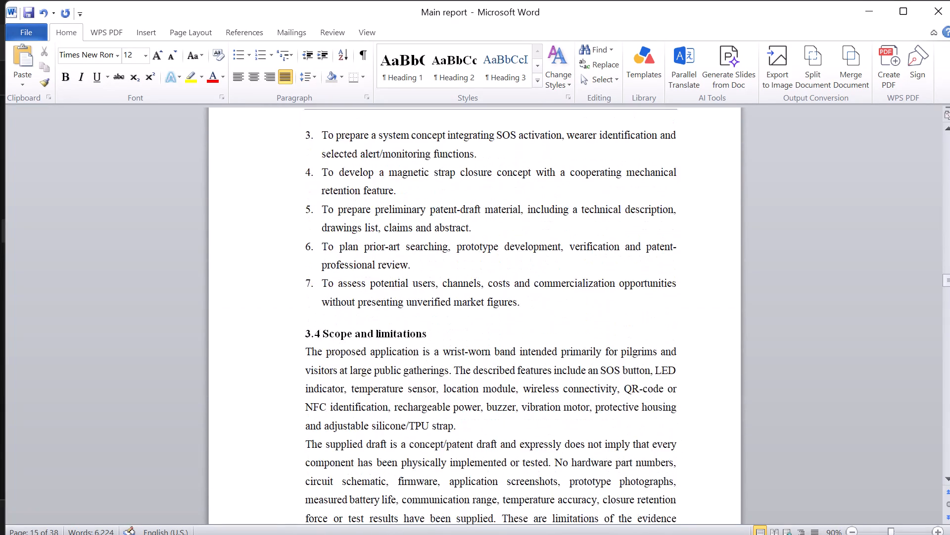
pyautogui.scroll(-2, 724, 233)
pyautogui.scroll(-2, 674, 310)
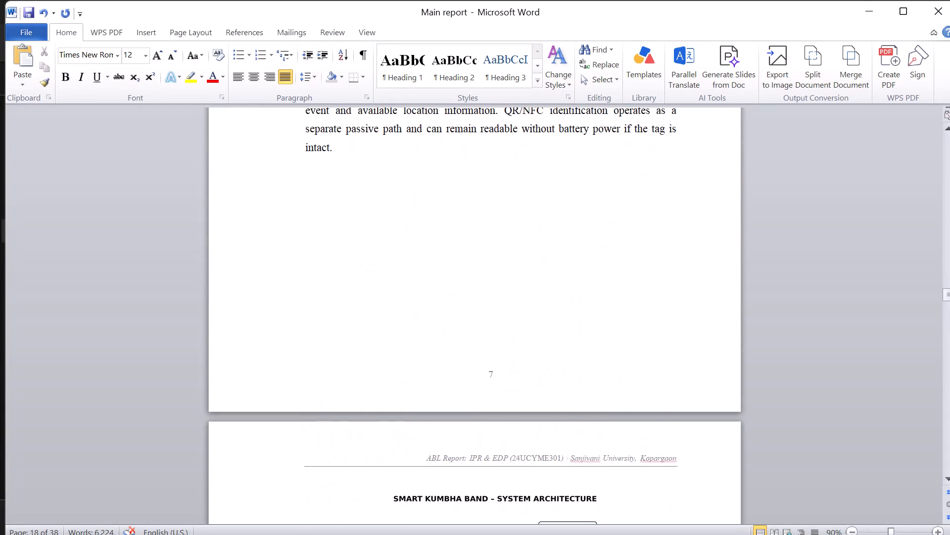
# Apply the same light grey shading to the header row of the table in section 4.3 Hardware components.
pyautogui.scroll(-2, 674, 310)
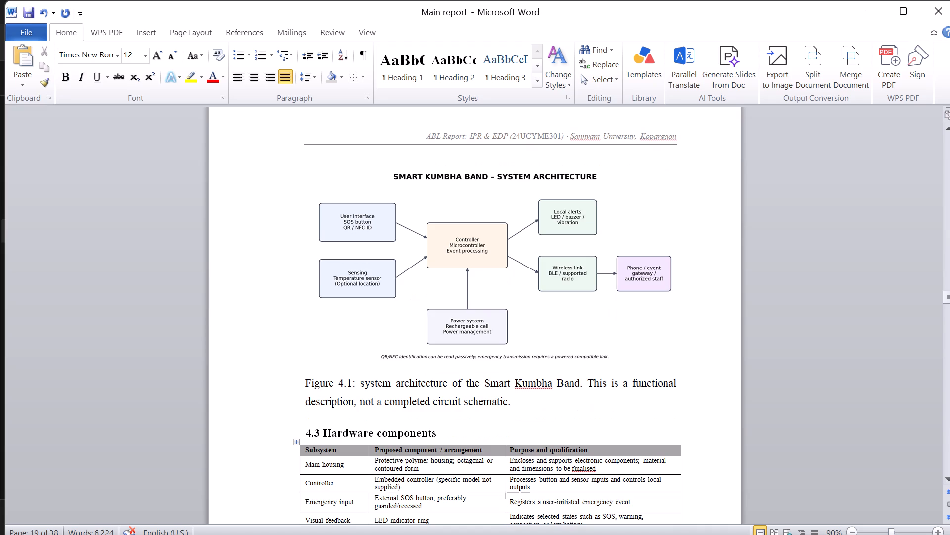
pyautogui.click(285, 449)
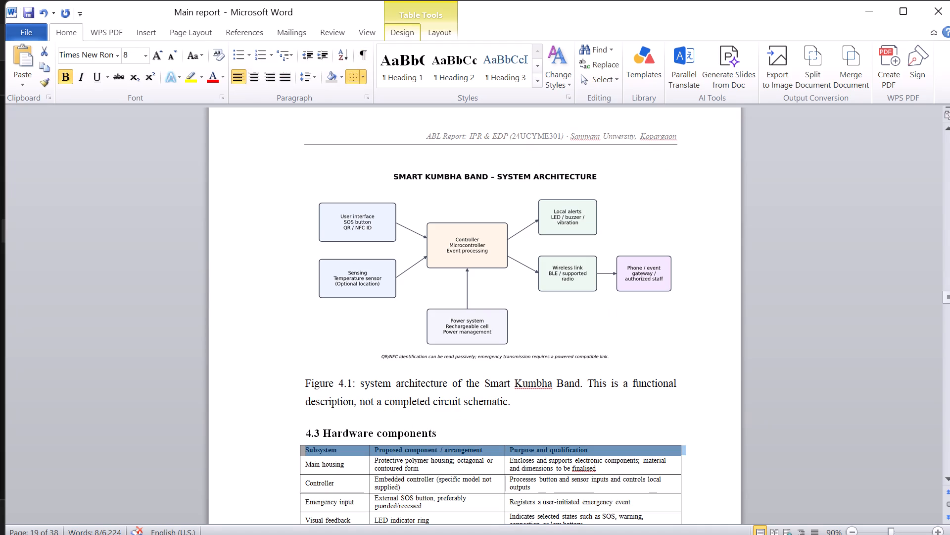
pyautogui.click(391, 27)
pyautogui.click(527, 44)
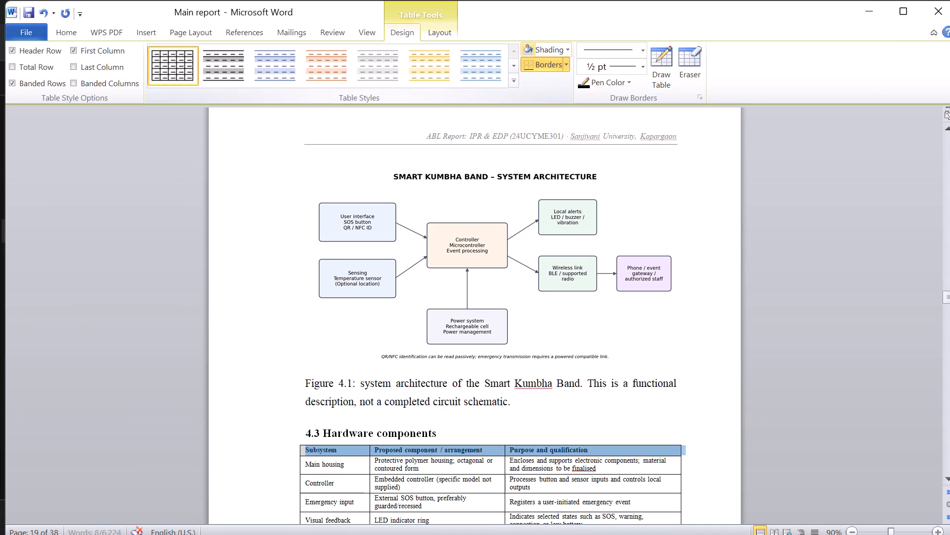
pyautogui.click(268, 347)
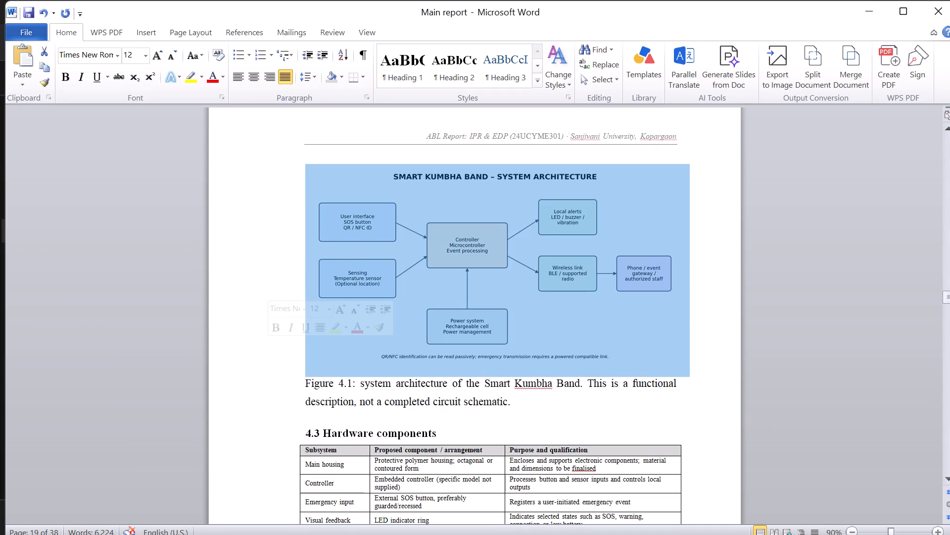
pyautogui.click(237, 341)
pyautogui.click(237, 341)
# Look back through the report from Chapter 4 past the table of contents and Declaration to the title page's student and guide details.
pyautogui.scroll(4, 237, 341)
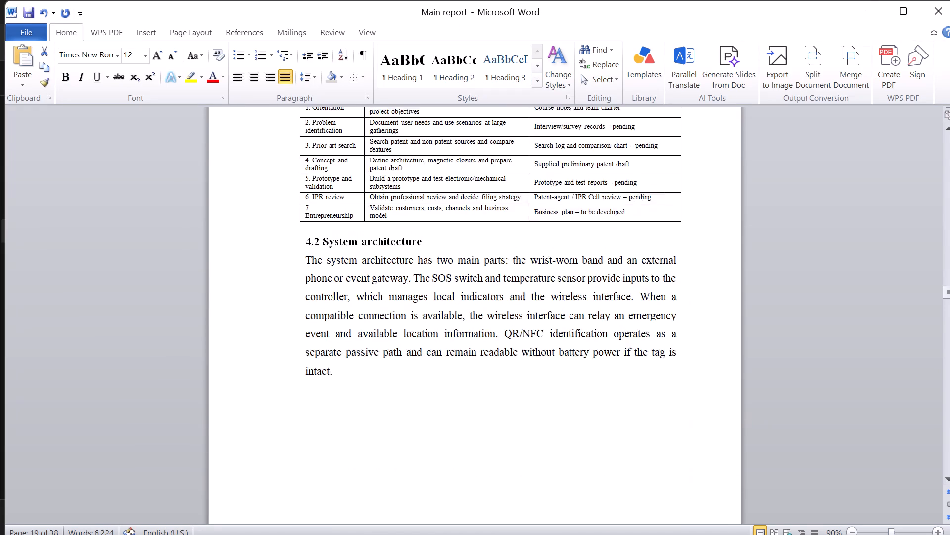
pyautogui.scroll(9, 237, 341)
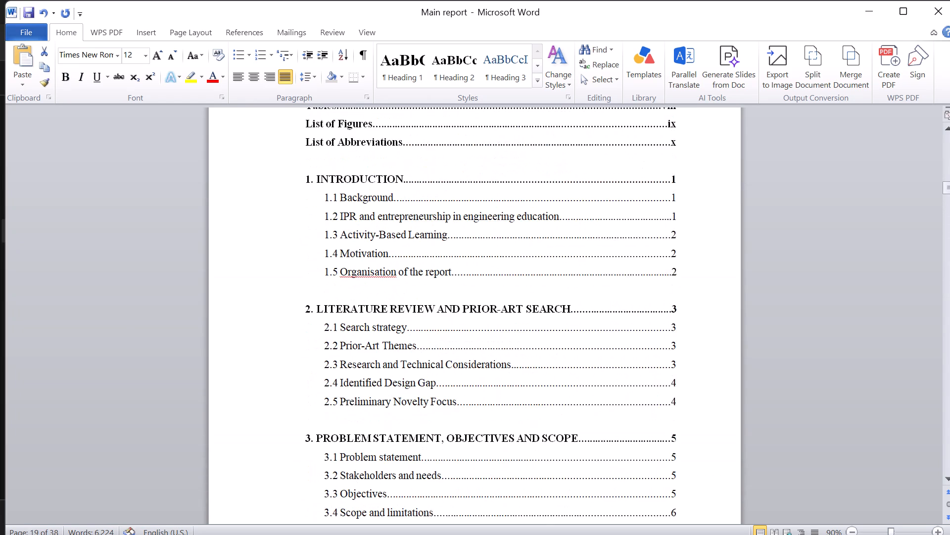
pyautogui.scroll(6, 237, 341)
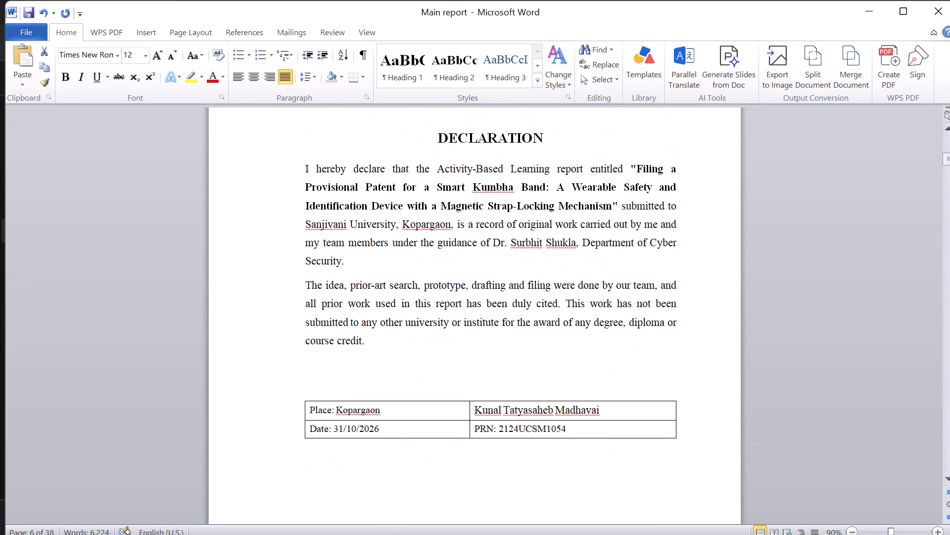
pyautogui.scroll(4, 237, 341)
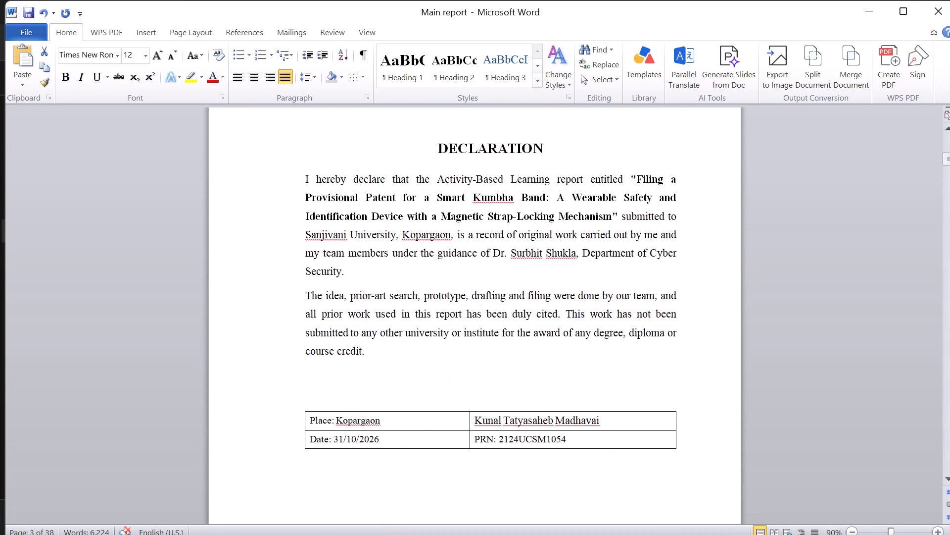
pyautogui.scroll(7, 237, 341)
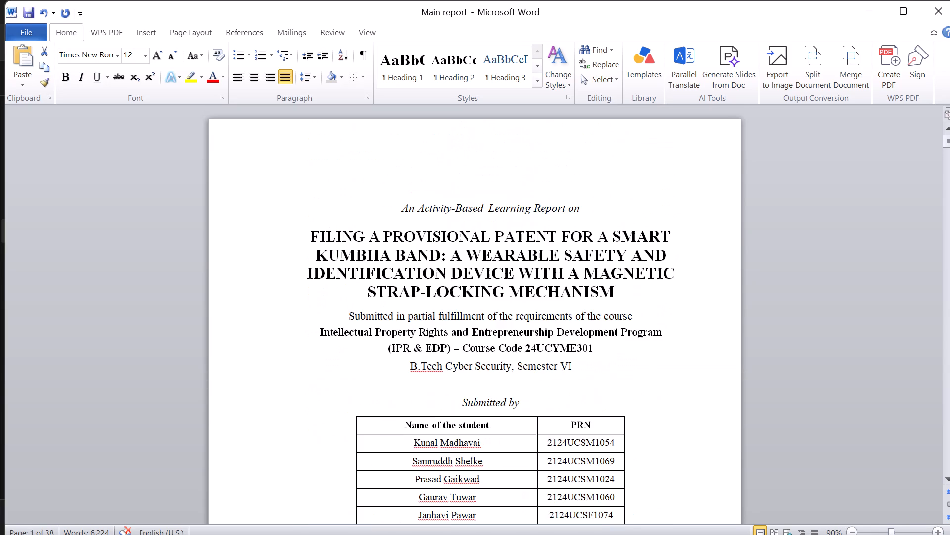
pyautogui.scroll(-1, 237, 341)
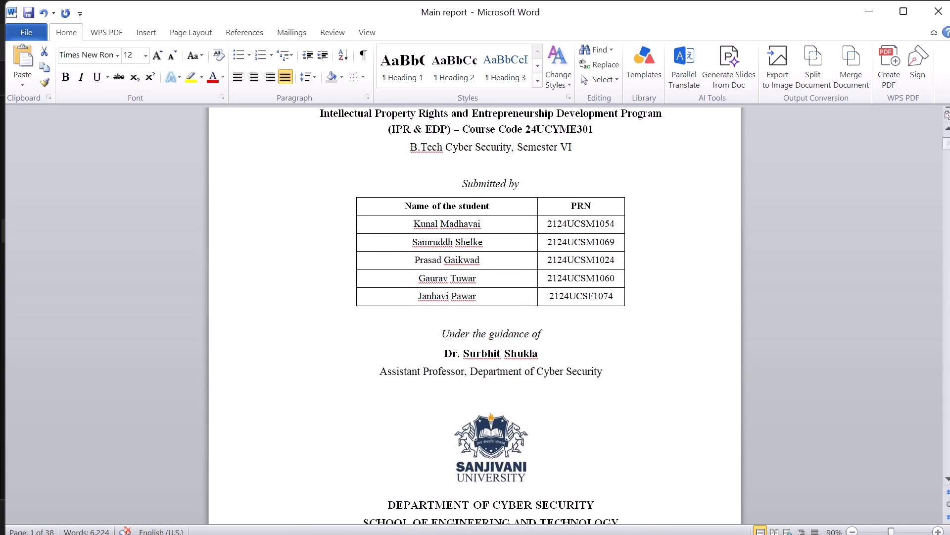
# Save the Main report document.
pyautogui.click(247, 354)
pyautogui.hotkey('ctrl', 's')
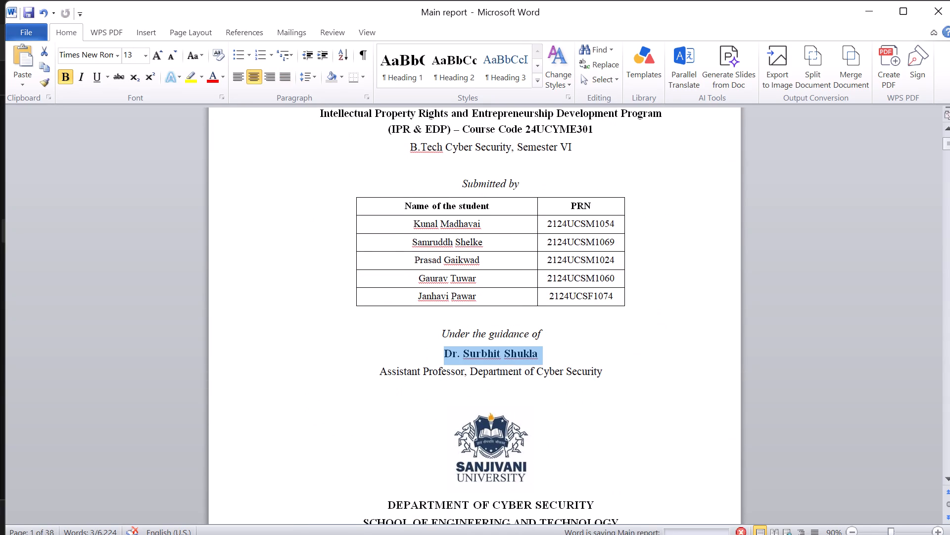
pyautogui.hotkey('ctrl', 's')
pyautogui.hotkey('ctrl', 's')
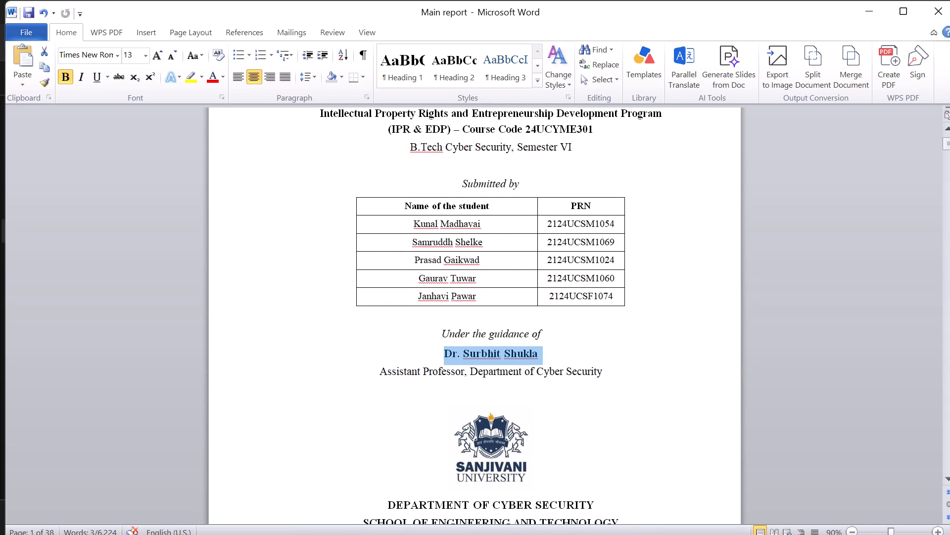
pyautogui.click(380, 406)
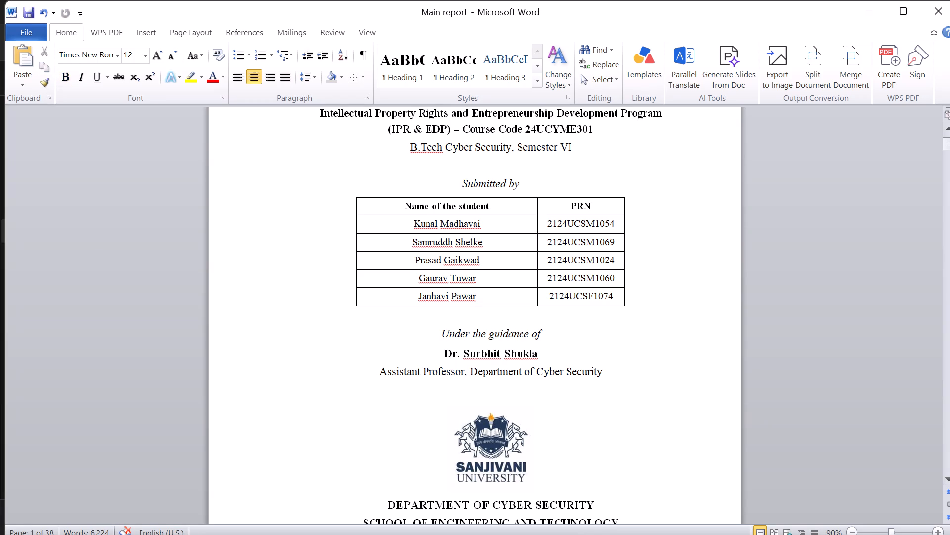
# Switch to the Downloads folder in File Explorer and delete the Main report PDF.
pyautogui.click(876, 3)
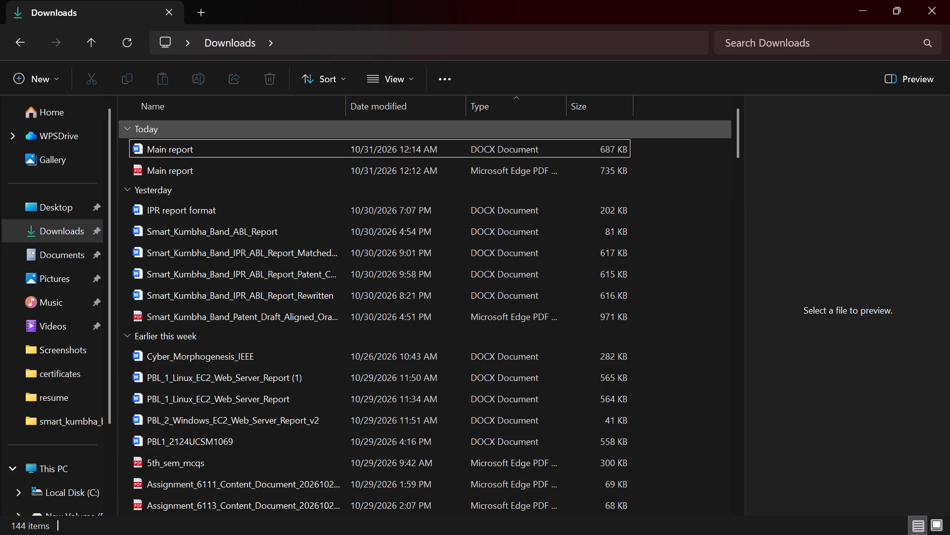
pyautogui.click(434, 161)
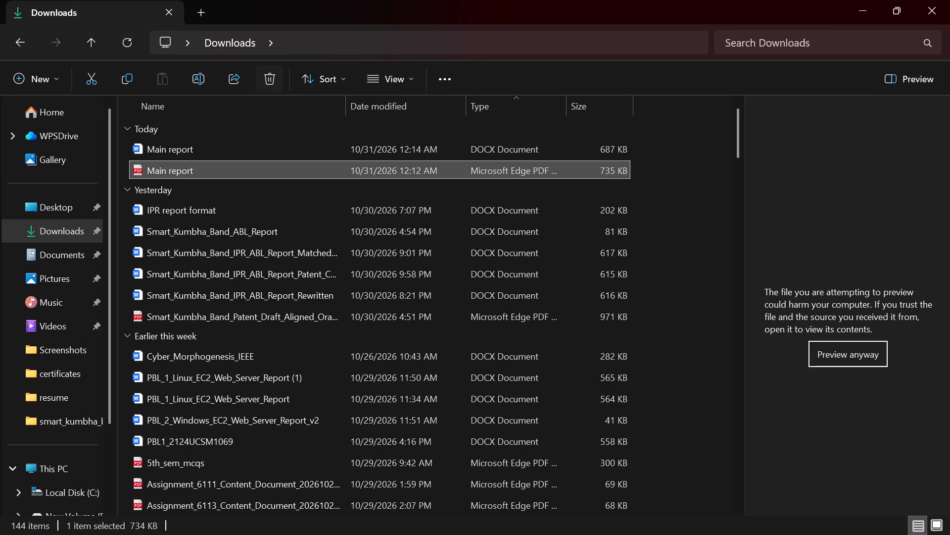
pyautogui.click(277, 76)
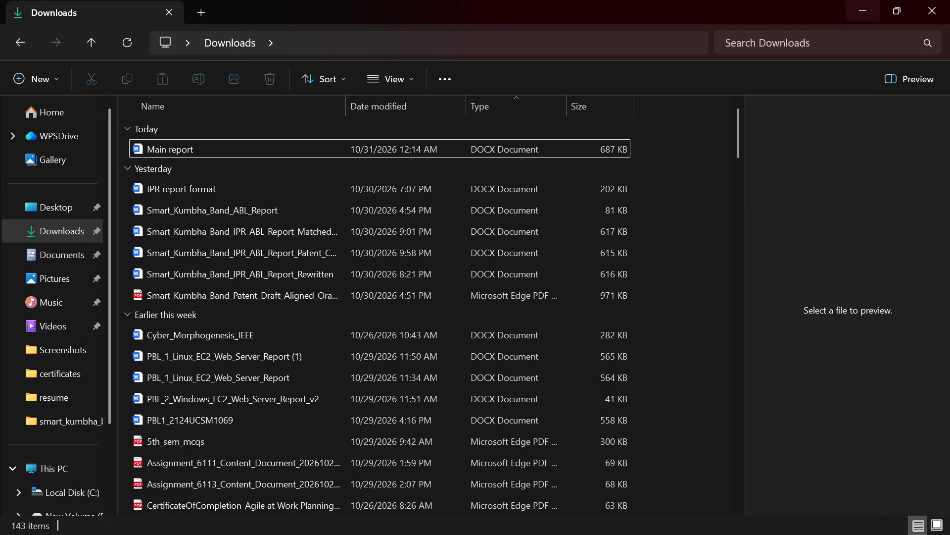
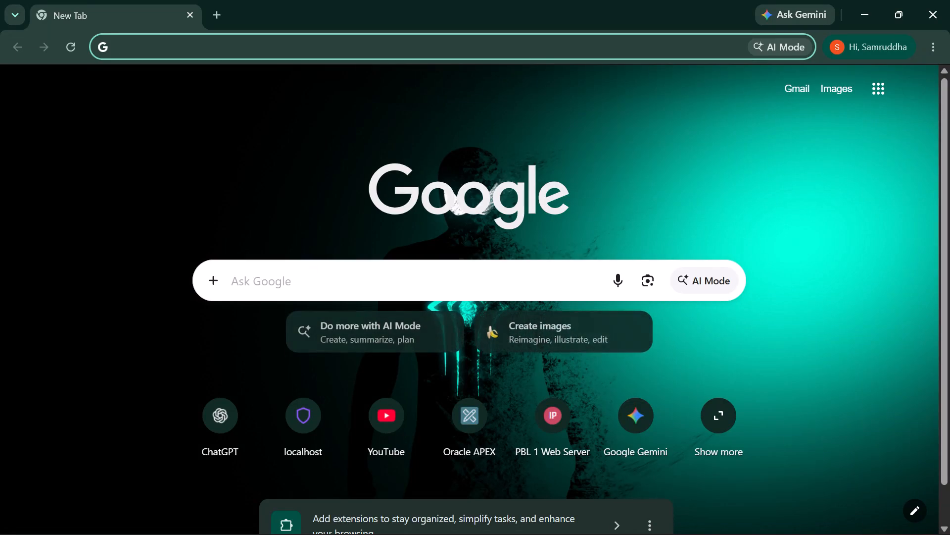
# Search Google for "word to pdf converter" and open the iLovePDF Word to PDF page.
pyautogui.write('wor')
pyautogui.press('Right')
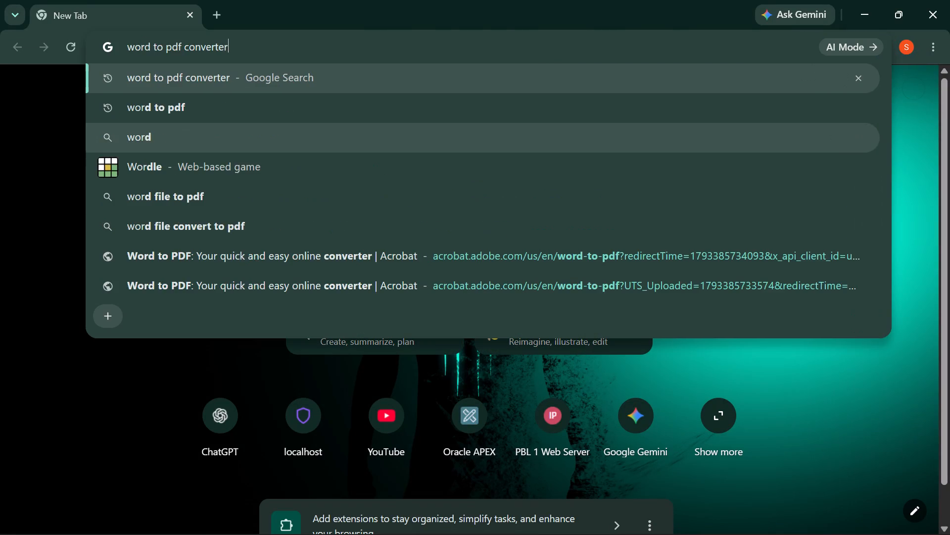
pyautogui.press('Return')
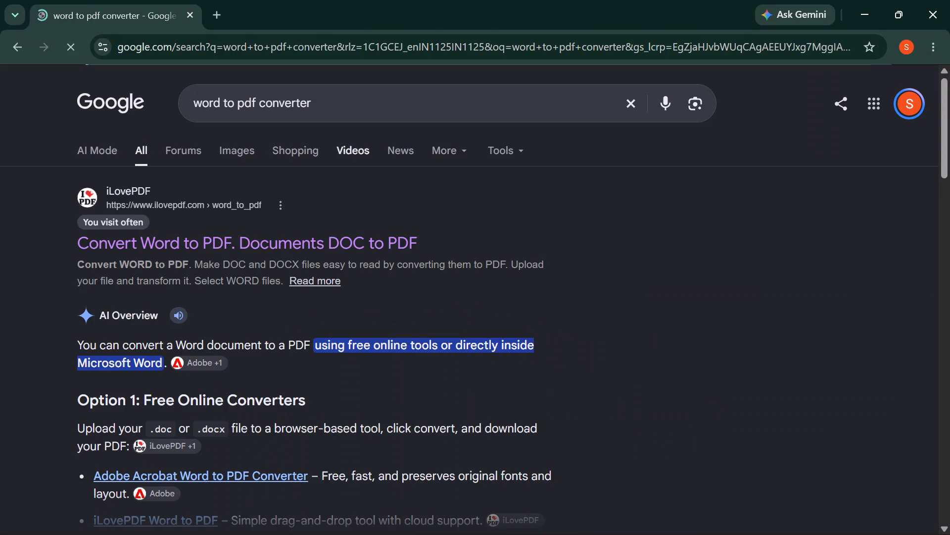
pyautogui.click(350, 237)
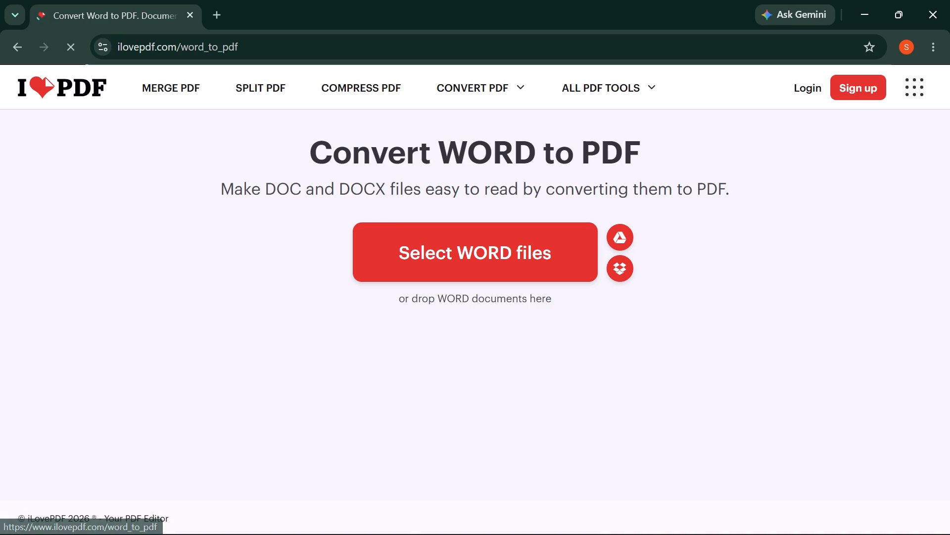
# Upload the Main report Word document from the Downloads folder to the converter.
pyautogui.click(484, 283)
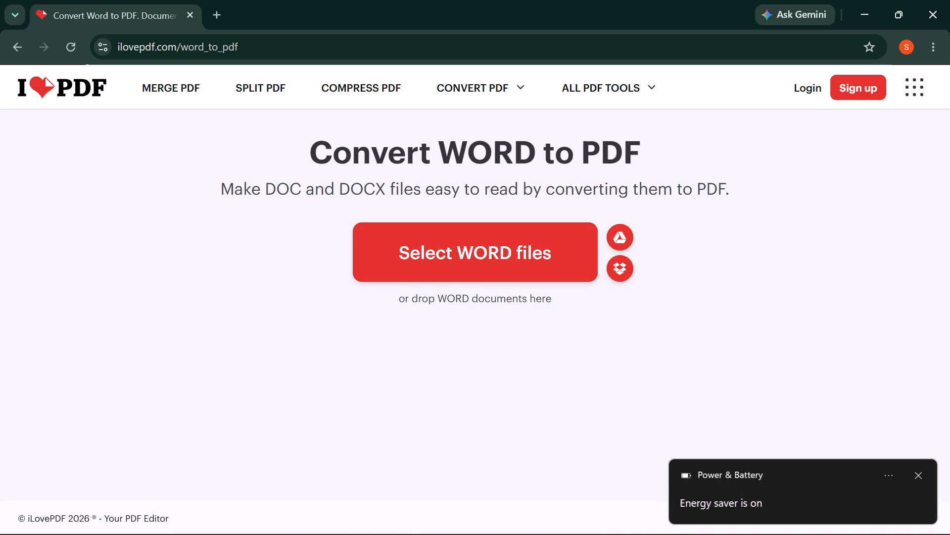
pyautogui.click(488, 273)
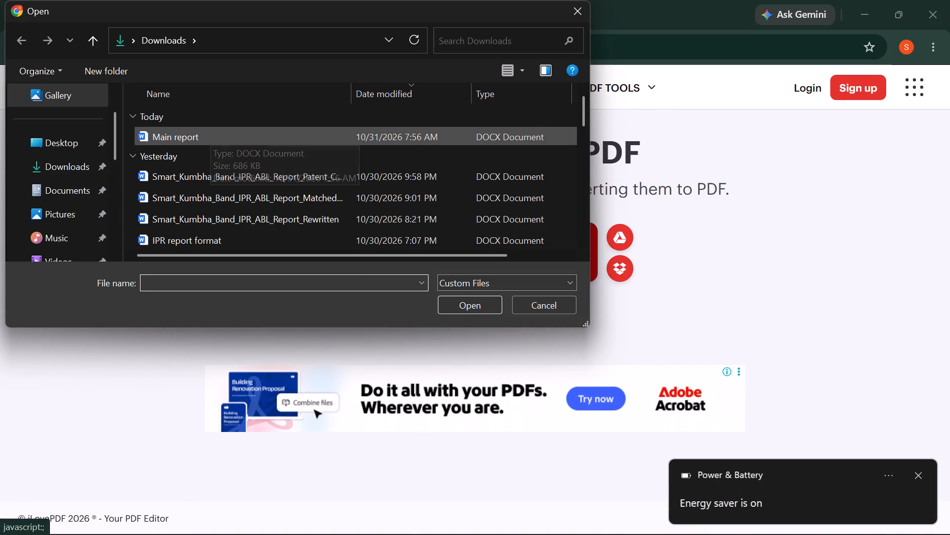
pyautogui.click(212, 134)
pyautogui.click(450, 304)
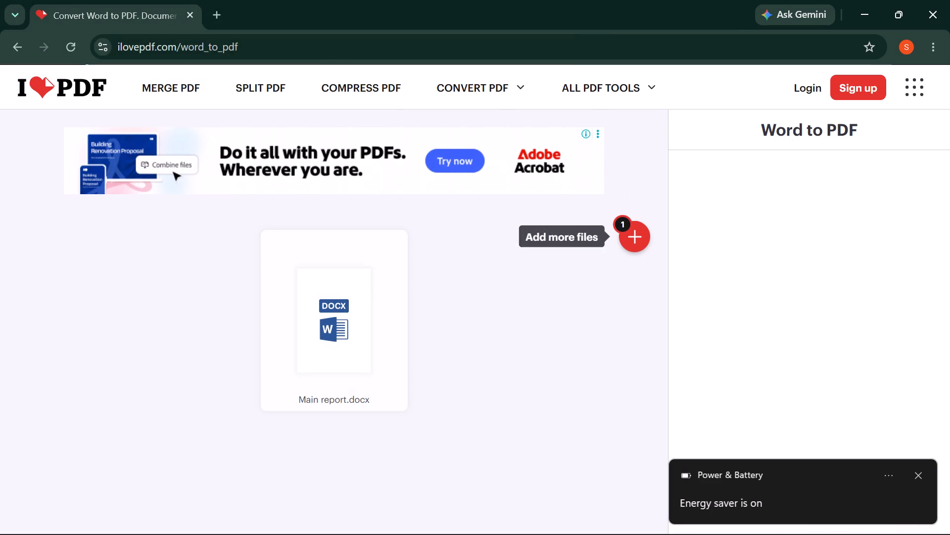
pyautogui.click(915, 474)
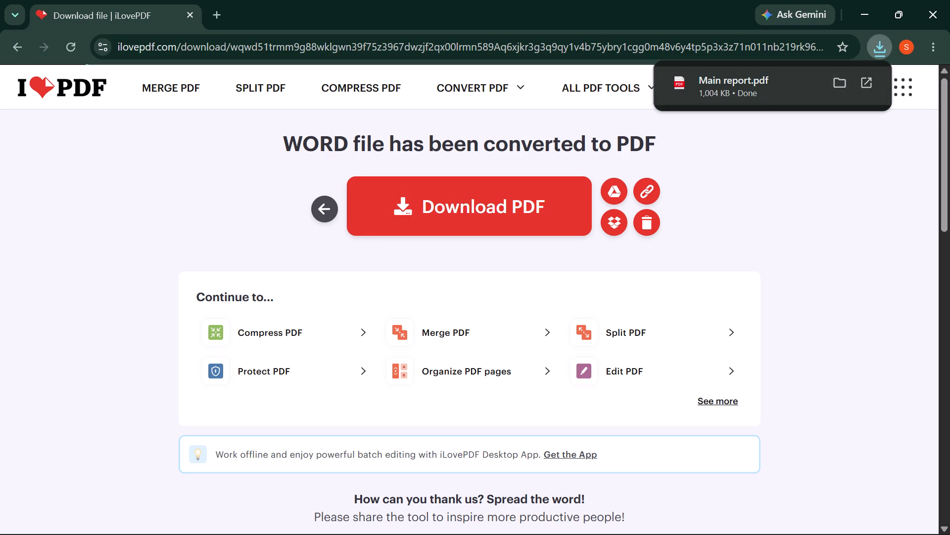
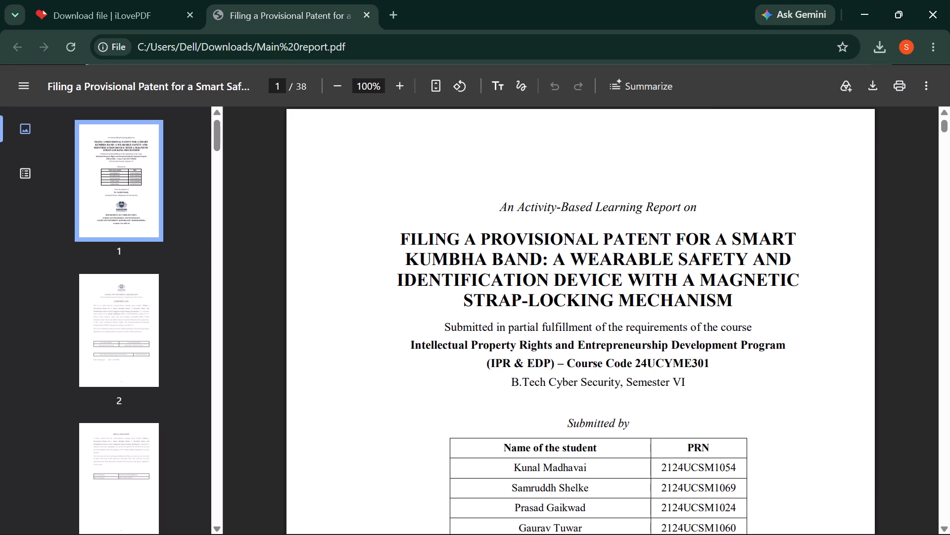
# Review the converted Main report PDF from the title page through the List of Figures.
pyautogui.scroll(-3, 774, 218)
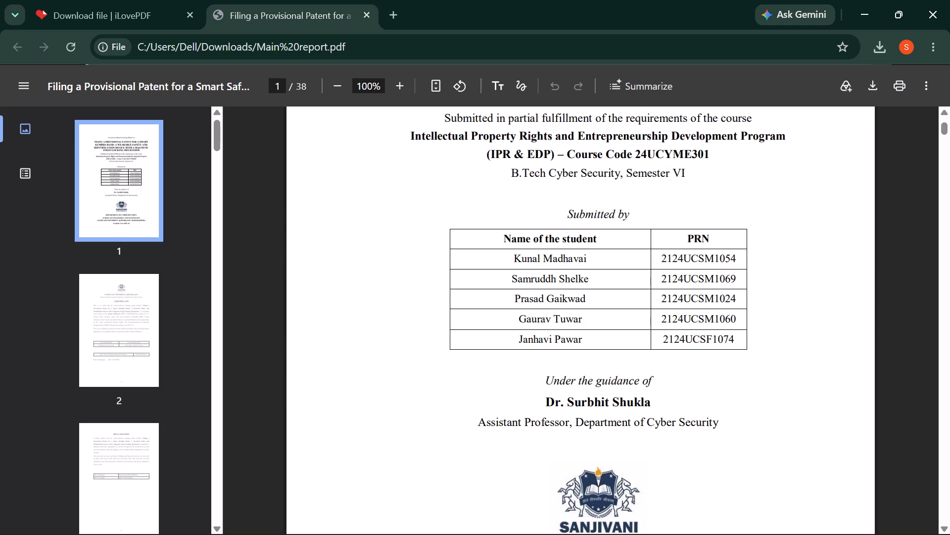
pyautogui.scroll(1, 774, 218)
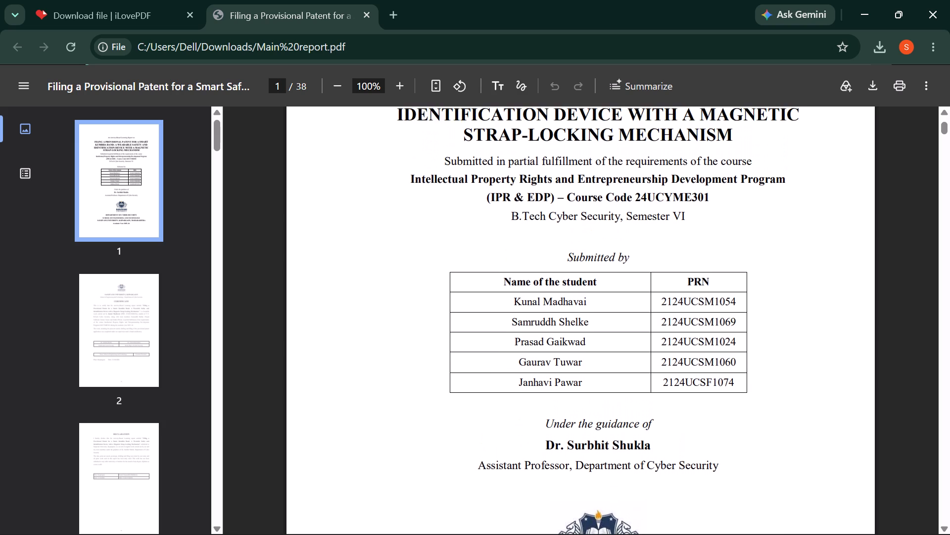
pyautogui.scroll(2, 774, 218)
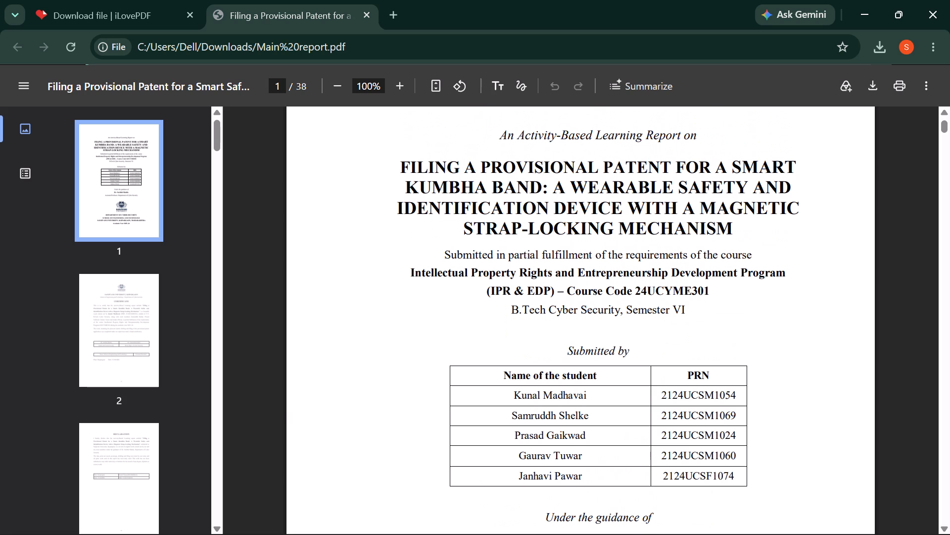
pyautogui.scroll(-12, 774, 218)
pyautogui.scroll(4, 774, 218)
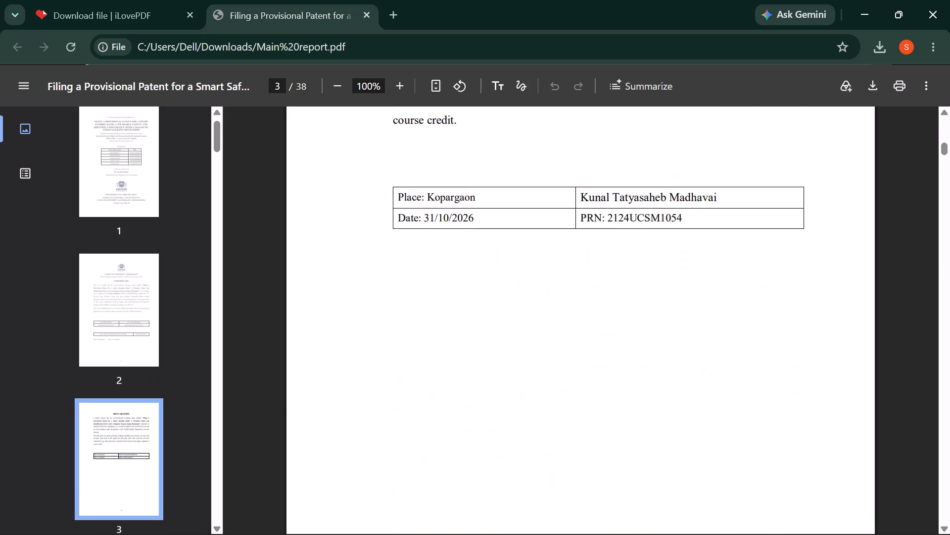
pyautogui.scroll(-7, 774, 218)
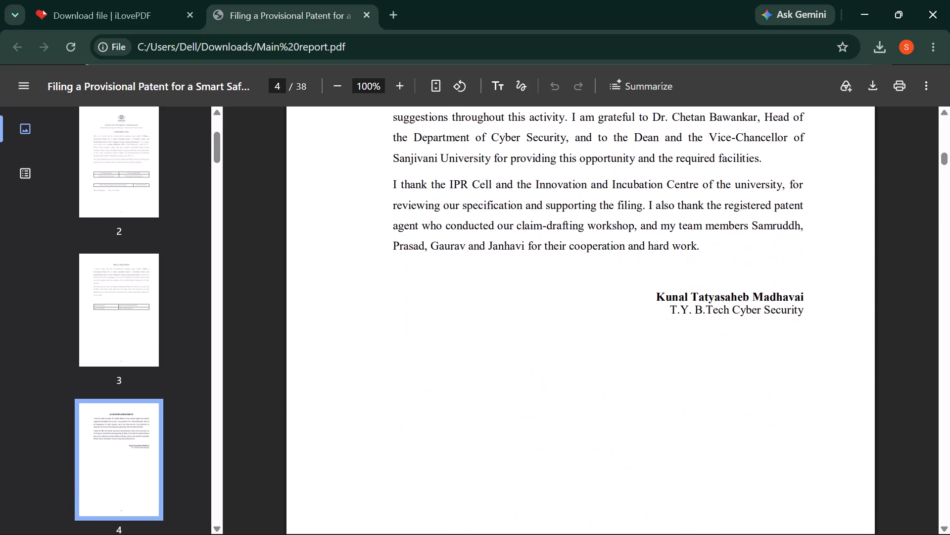
pyautogui.scroll(-8, 774, 218)
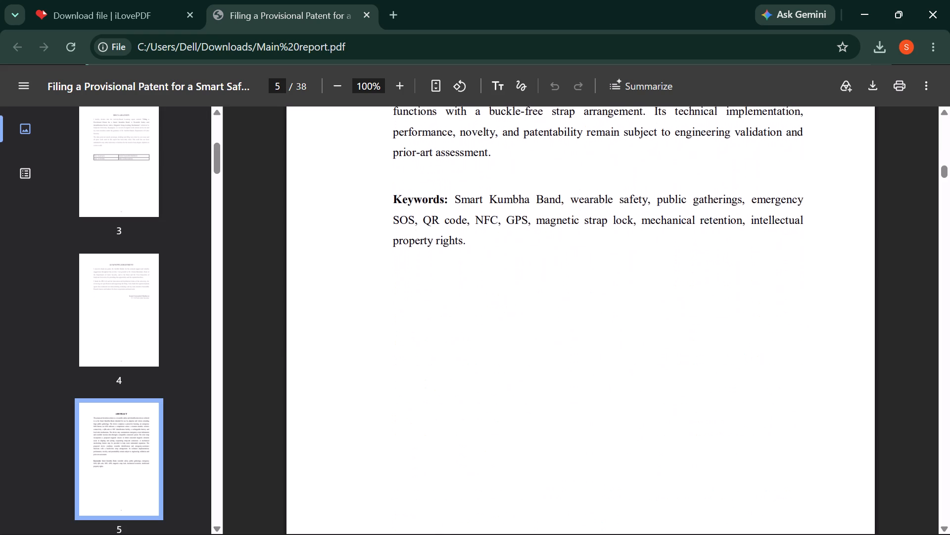
pyautogui.scroll(-11, 774, 218)
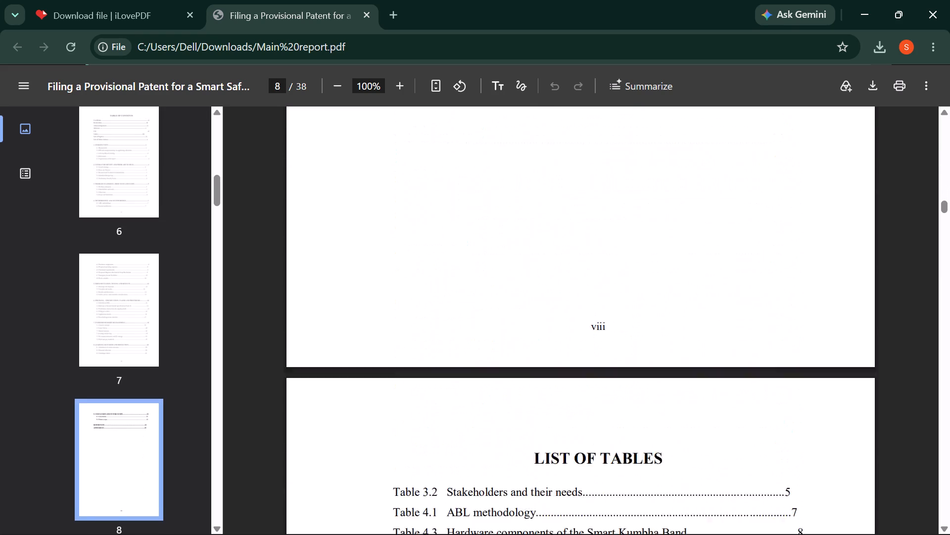
pyautogui.scroll(-8, 774, 218)
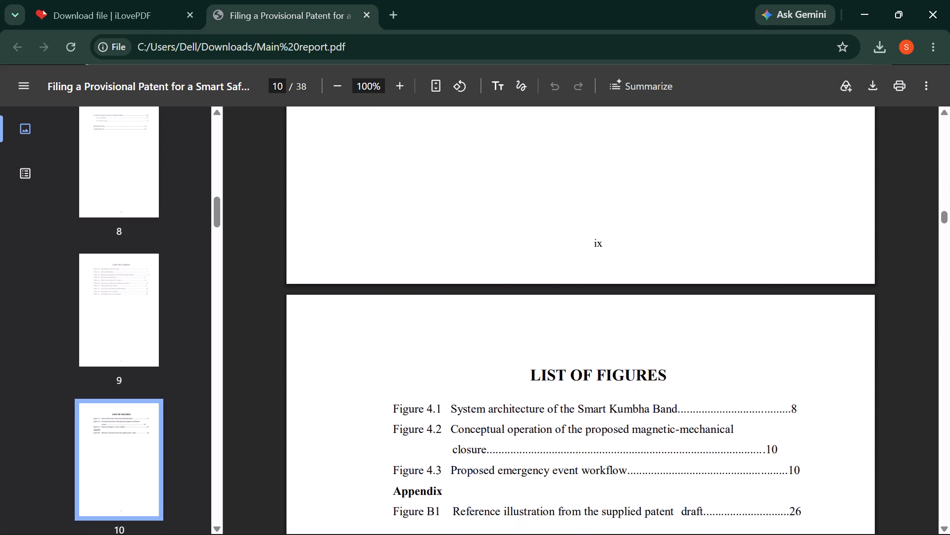
pyautogui.scroll(-2, 774, 218)
# Recheck the List of Figures, List of Tables and table of contents in the converted Main report PDF.
pyautogui.scroll(3, 774, 221)
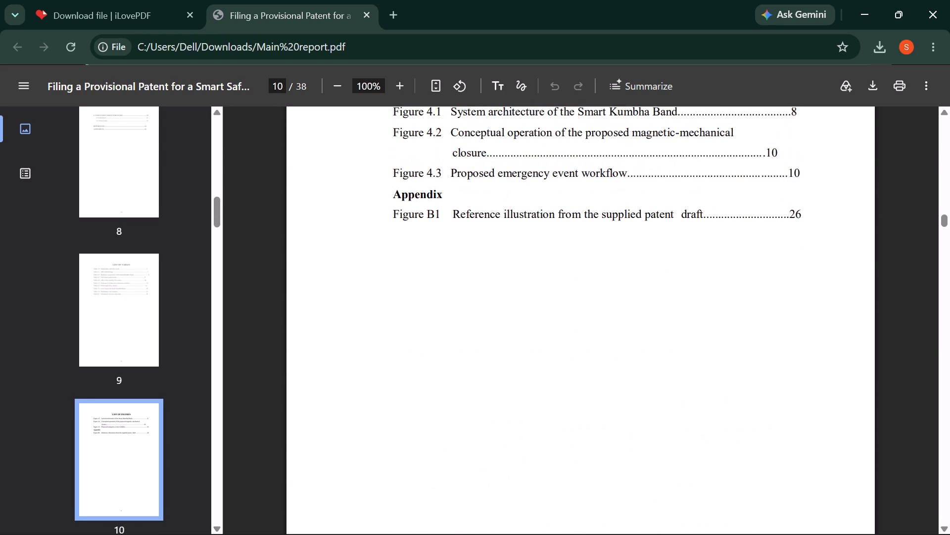
pyautogui.scroll(4, 774, 221)
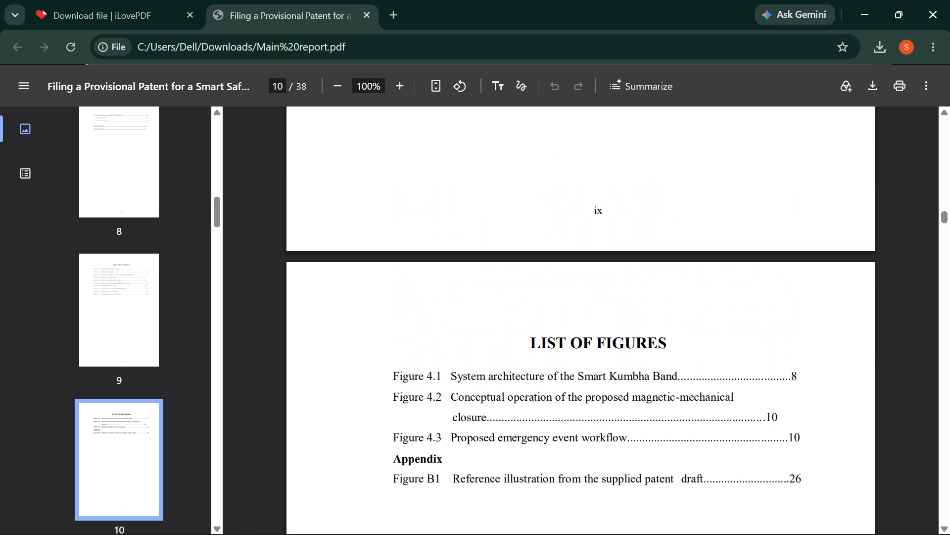
pyautogui.scroll(6, 774, 221)
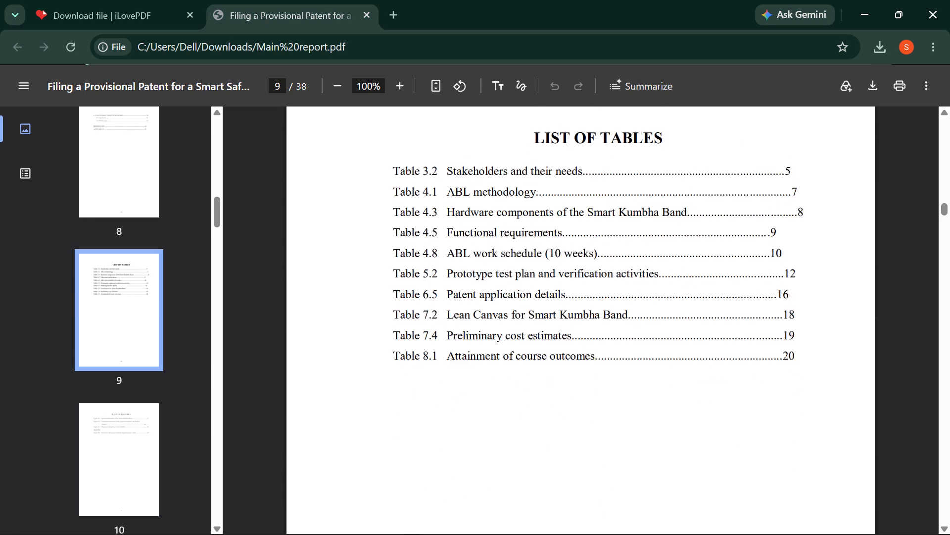
pyautogui.scroll(2, 774, 221)
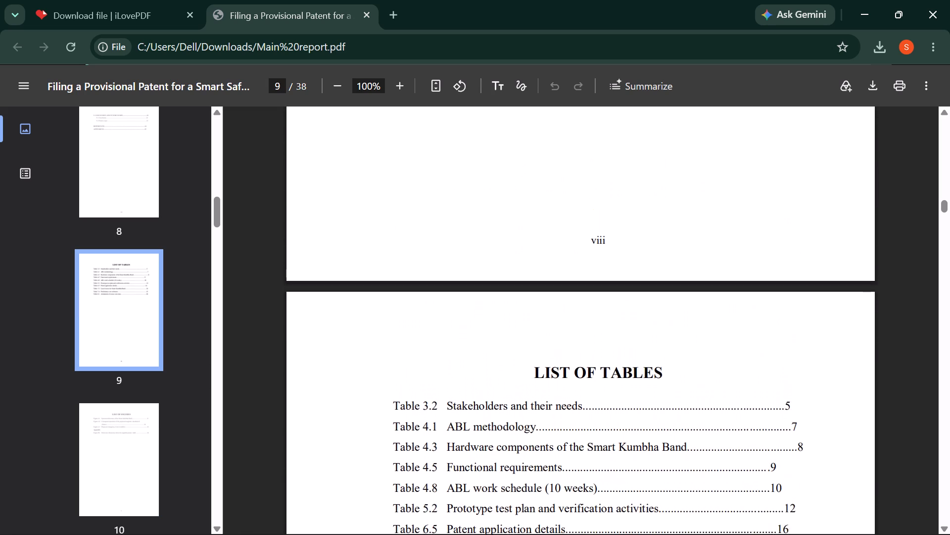
pyautogui.scroll(4, 774, 221)
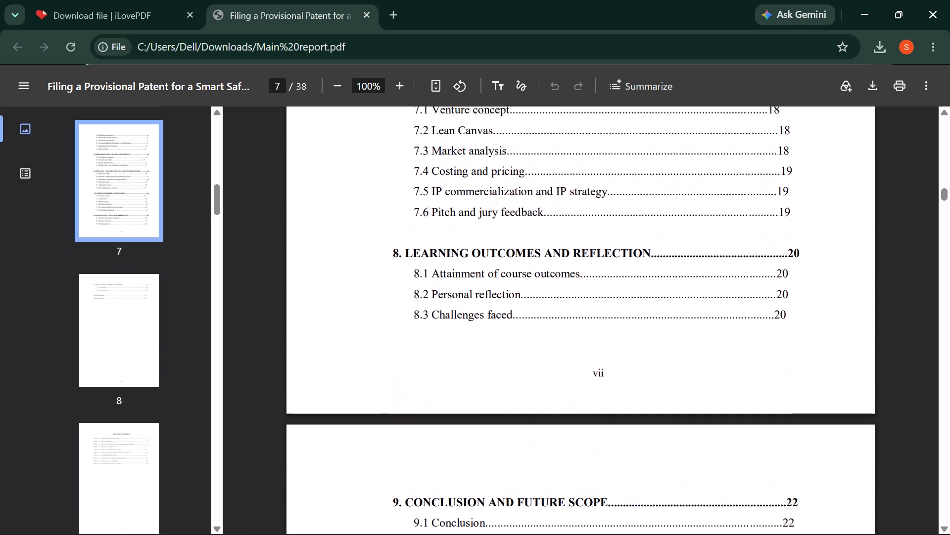
pyautogui.scroll(3, 774, 221)
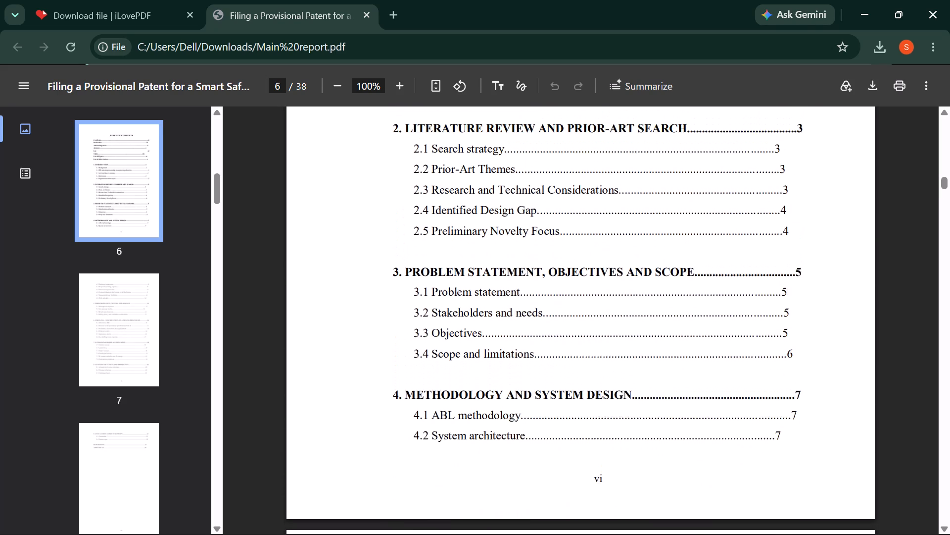
pyautogui.scroll(2, 774, 221)
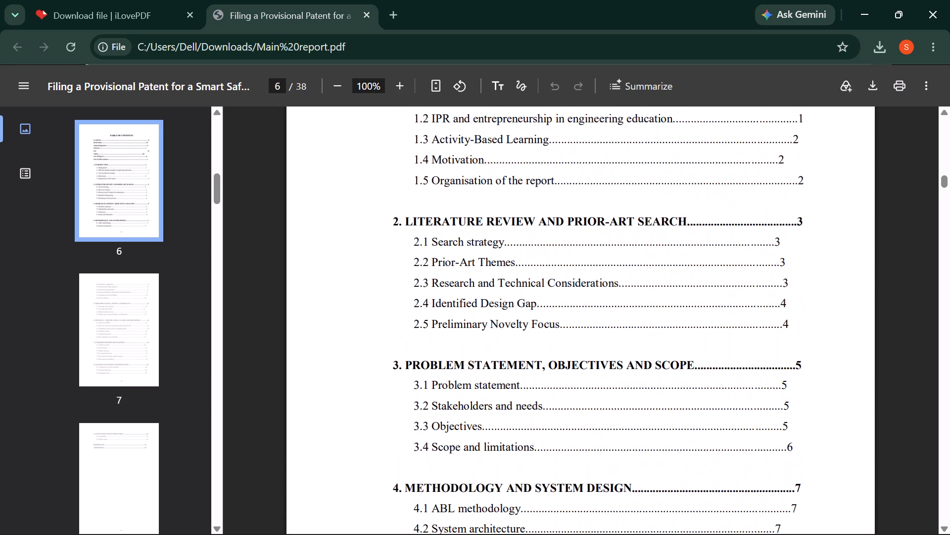
pyautogui.scroll(2, 774, 221)
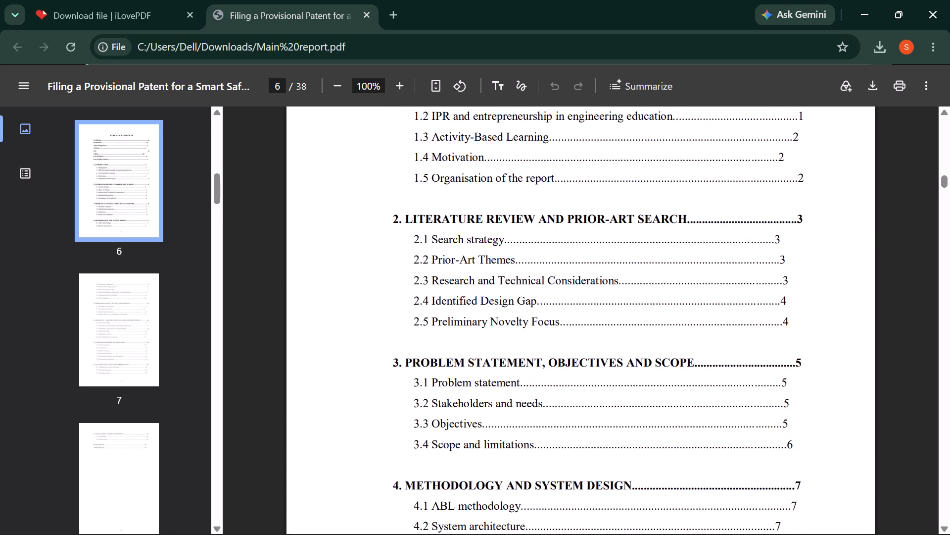
pyautogui.scroll(2, 774, 221)
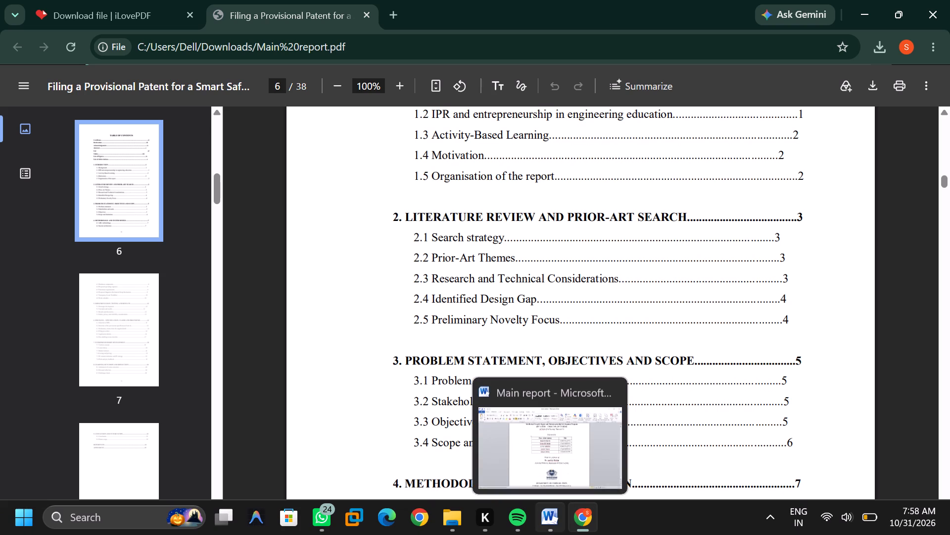
# Switch to the Main report document in Microsoft Word and examine its front matter from the title page through page xi.
pyautogui.click(565, 468)
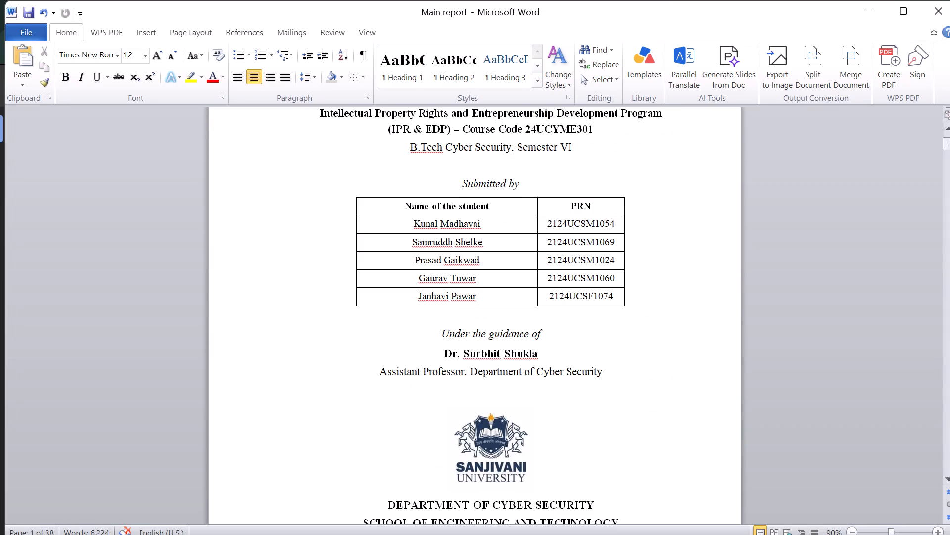
pyautogui.scroll(-5, 570, 367)
pyautogui.scroll(8, 570, 367)
pyautogui.scroll(-6, 570, 367)
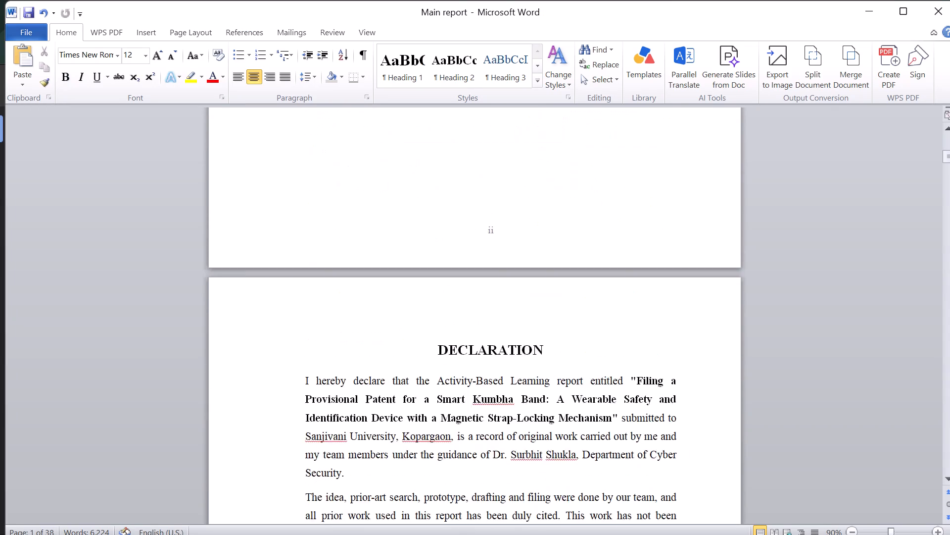
pyautogui.scroll(-7, 570, 367)
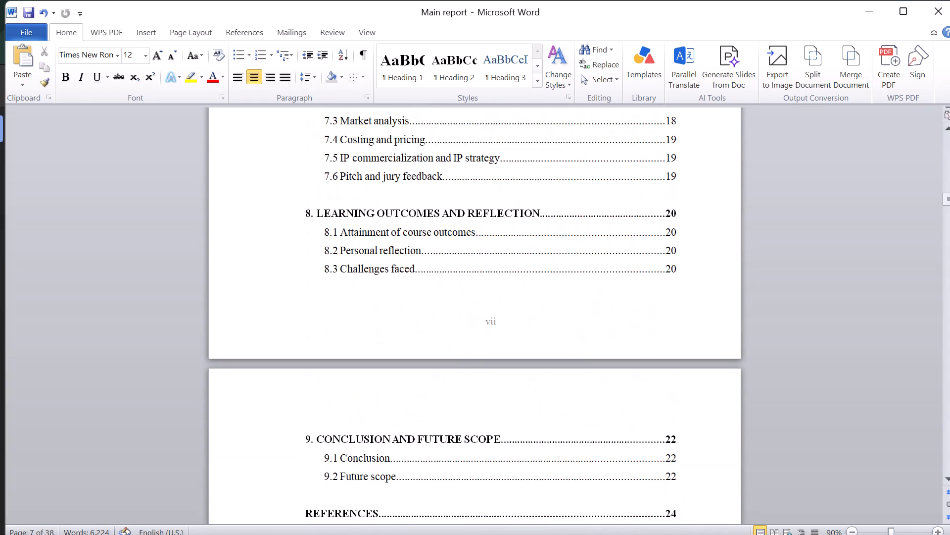
pyautogui.scroll(-4, 570, 367)
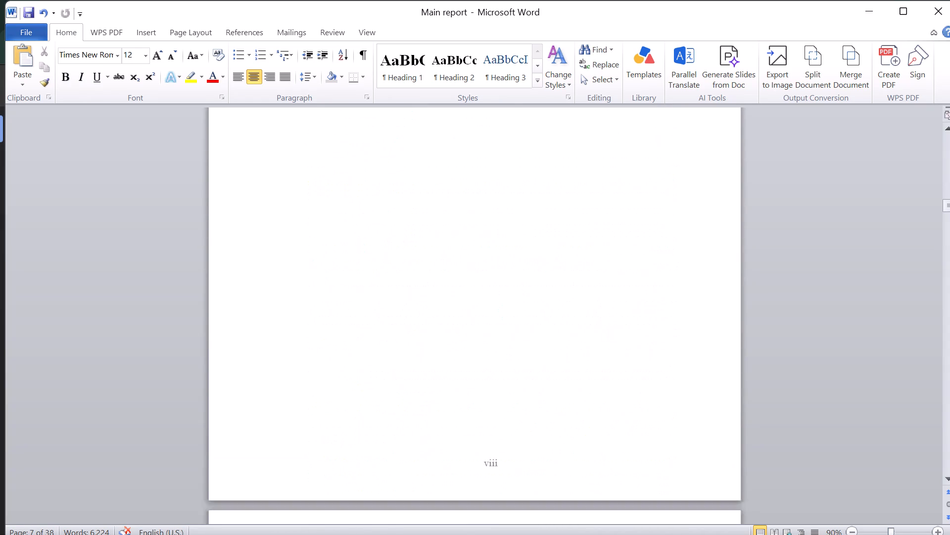
pyautogui.scroll(-4, 570, 367)
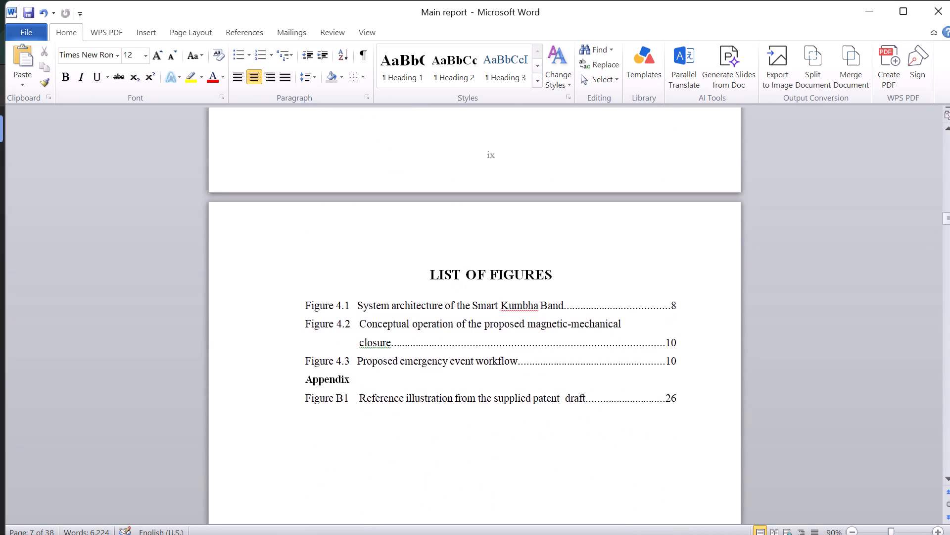
pyautogui.scroll(-10, 570, 367)
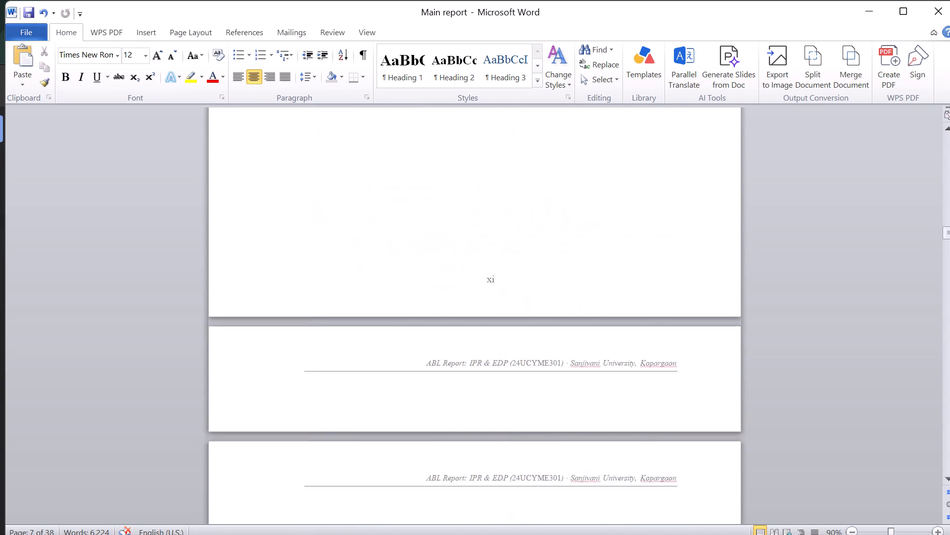
# Examine the Word report's body from Chapter 1 through the hardware components table in section 4.3.
pyautogui.scroll(-5, 570, 367)
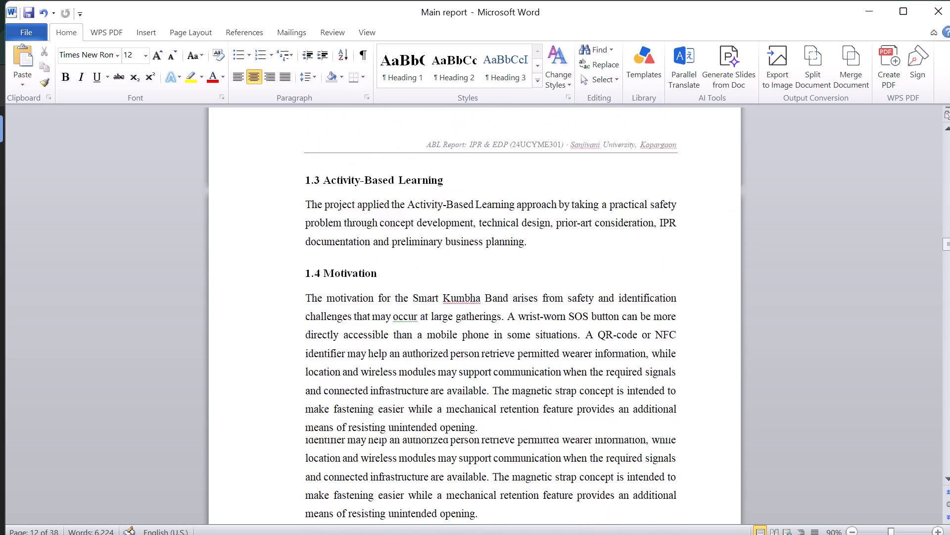
pyautogui.scroll(-3, 570, 367)
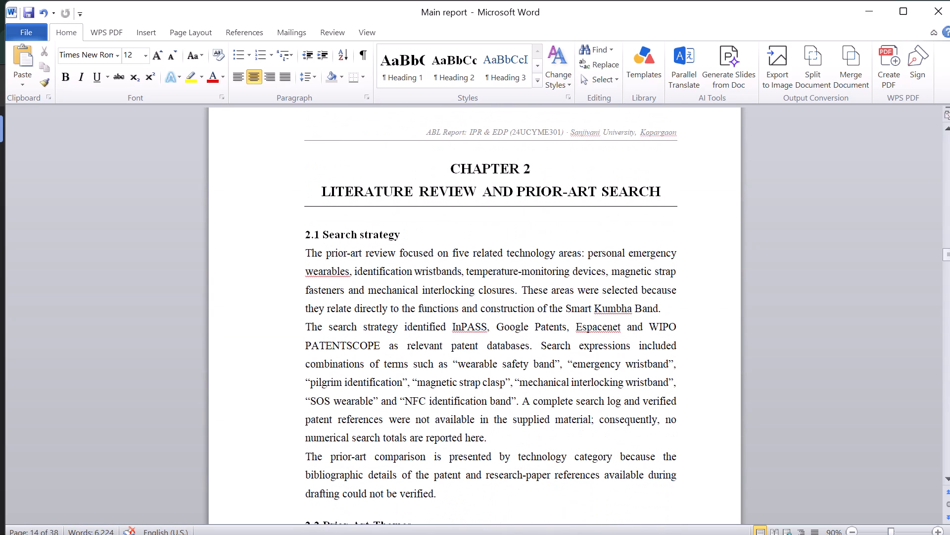
pyautogui.scroll(-9, 570, 367)
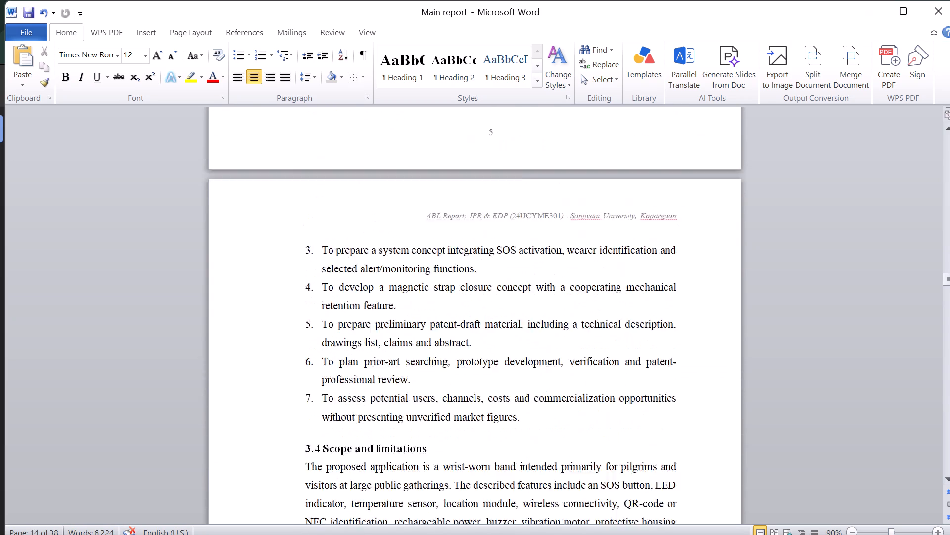
pyautogui.scroll(-6, 570, 367)
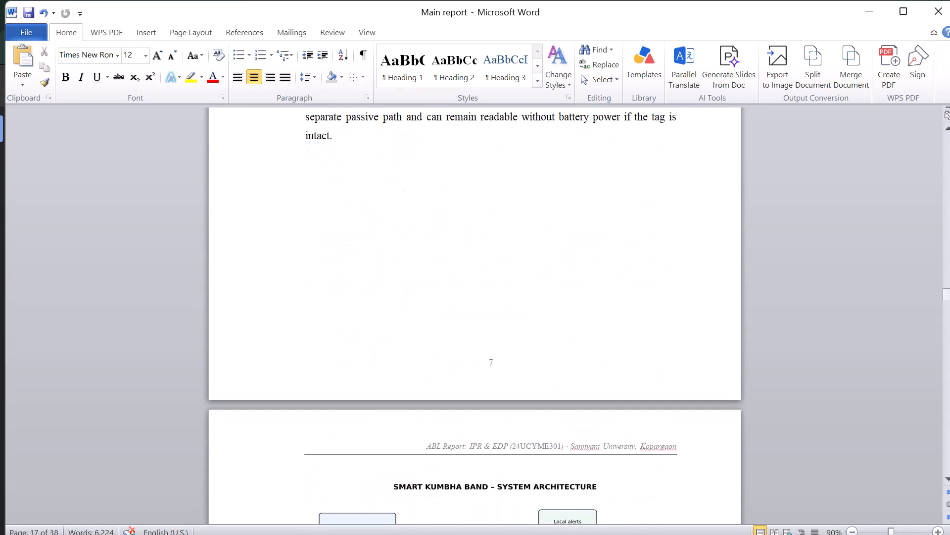
pyautogui.scroll(-4, 570, 367)
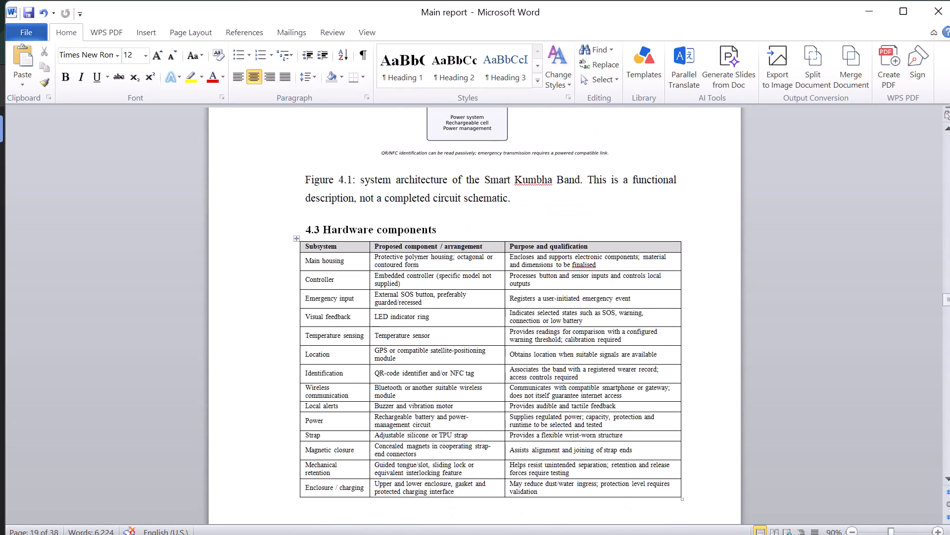
# Return to the converted PDF in Chrome and review its table of contents entries for chapters 1 to 9, References and Appendices.
pyautogui.click(873, 11)
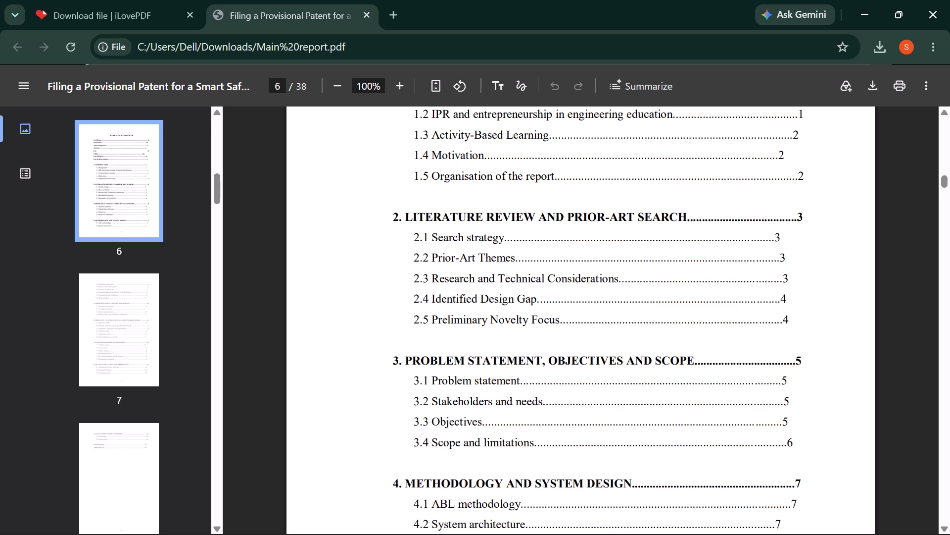
pyautogui.scroll(-4, 706, 328)
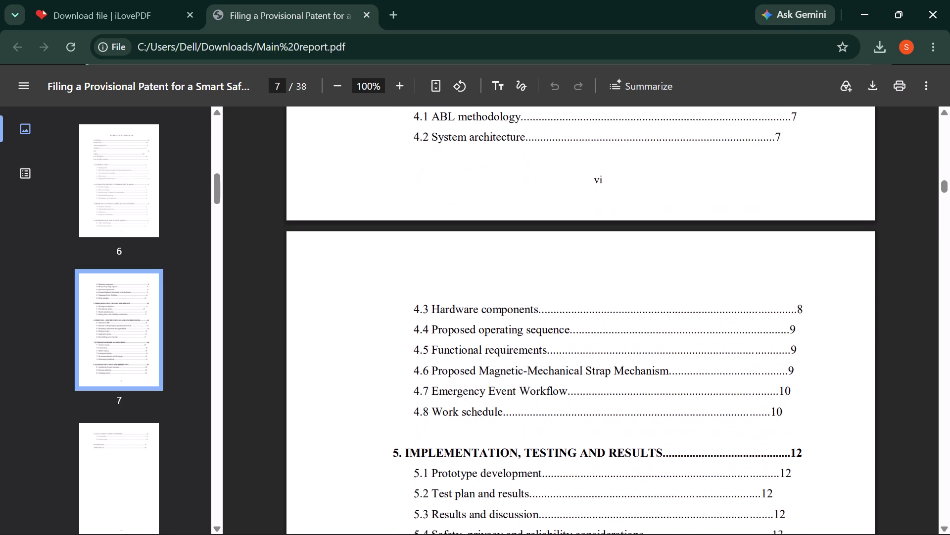
pyautogui.scroll(-5, 706, 328)
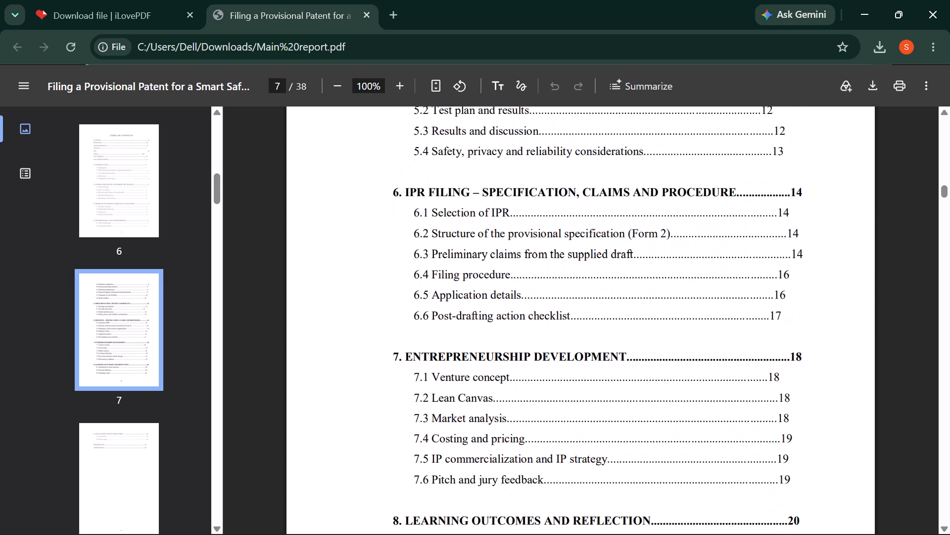
pyautogui.scroll(-1, 706, 328)
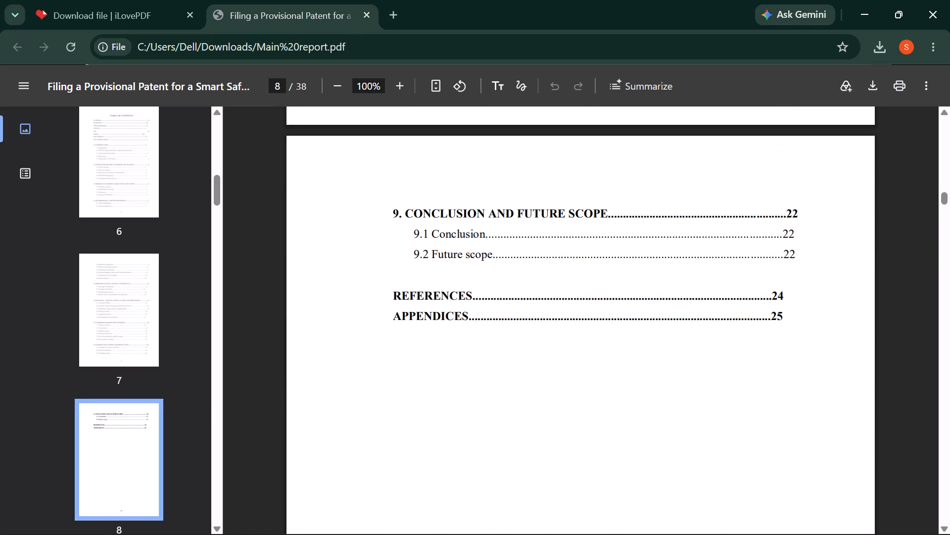
pyautogui.scroll(6, 756, 339)
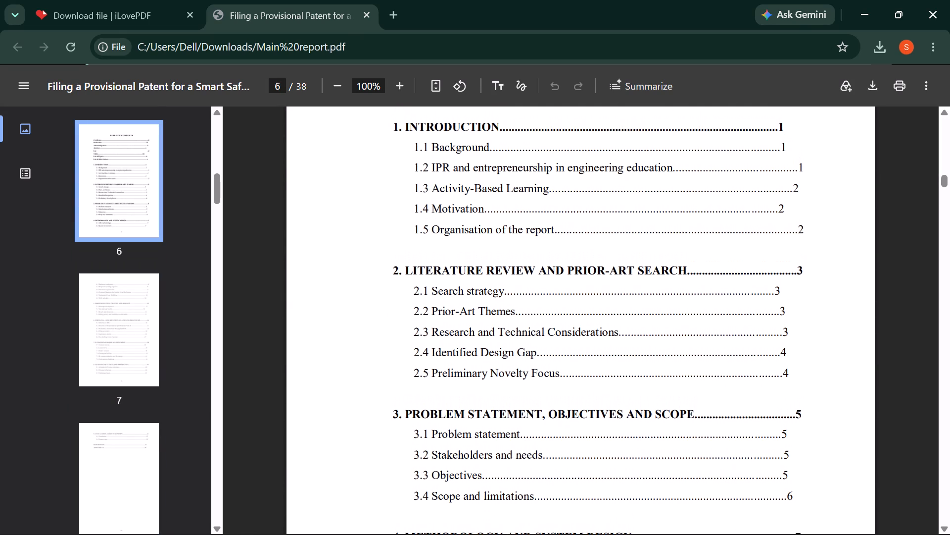
# Check the recent downloads, return to the "word to pdf converter" search results, and open the Adobe Acrobat Word to PDF converter.
pyautogui.click(881, 52)
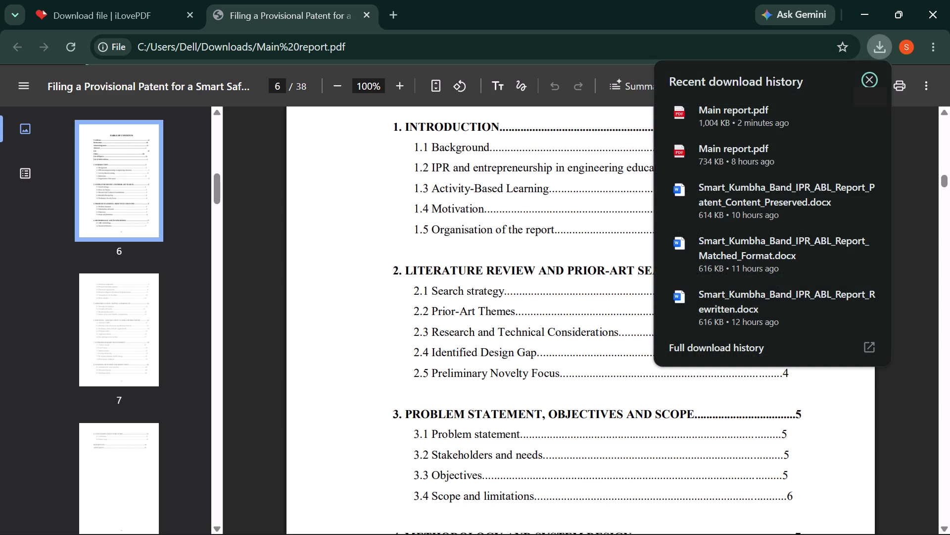
pyautogui.click(137, 4)
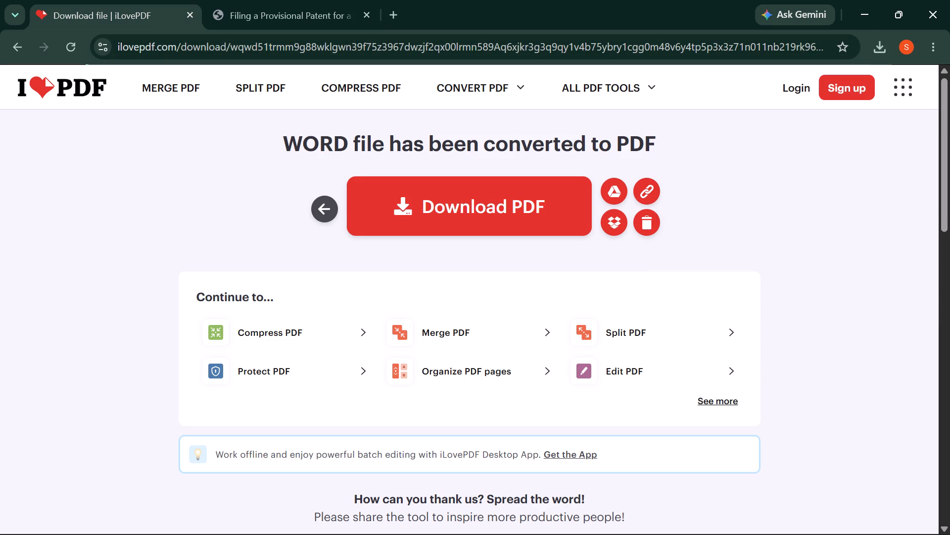
pyautogui.click(17, 54)
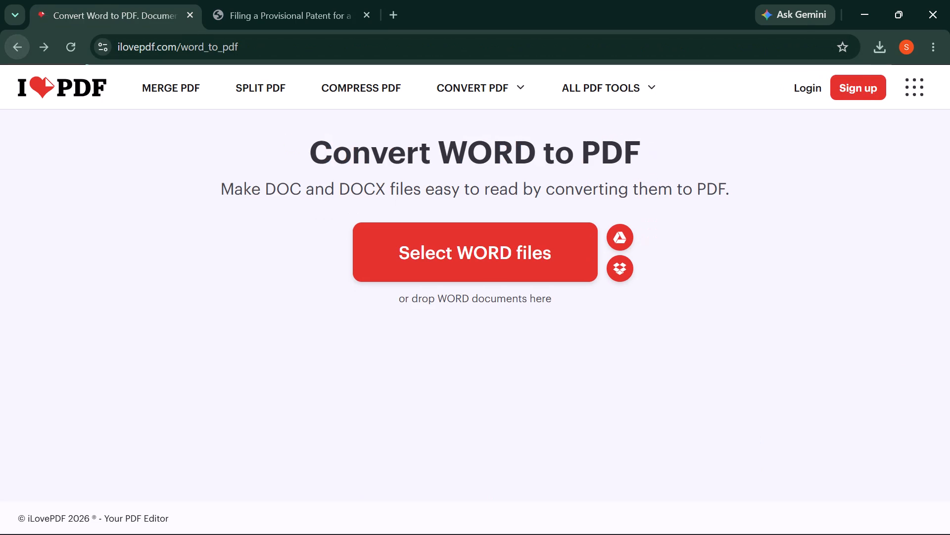
pyautogui.click(17, 54)
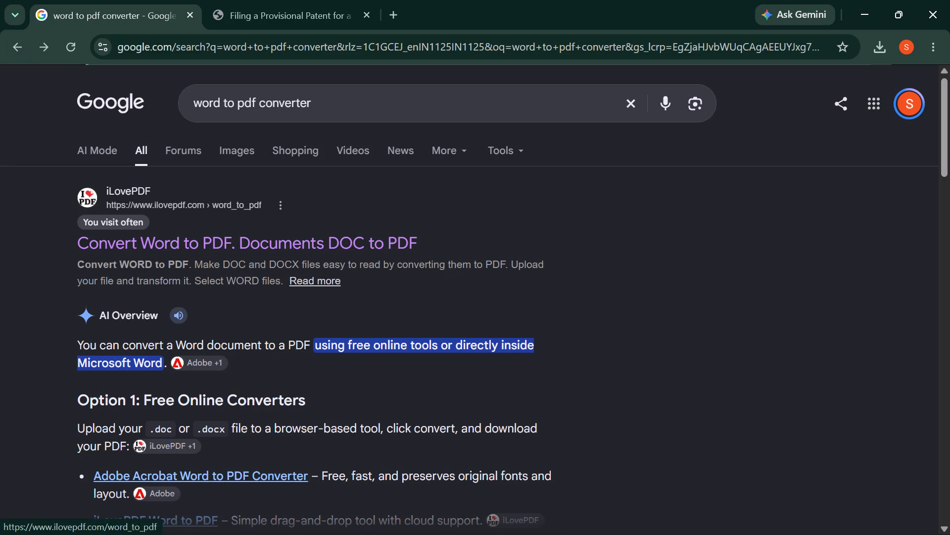
pyautogui.scroll(-3, 198, 292)
pyautogui.click(194, 457)
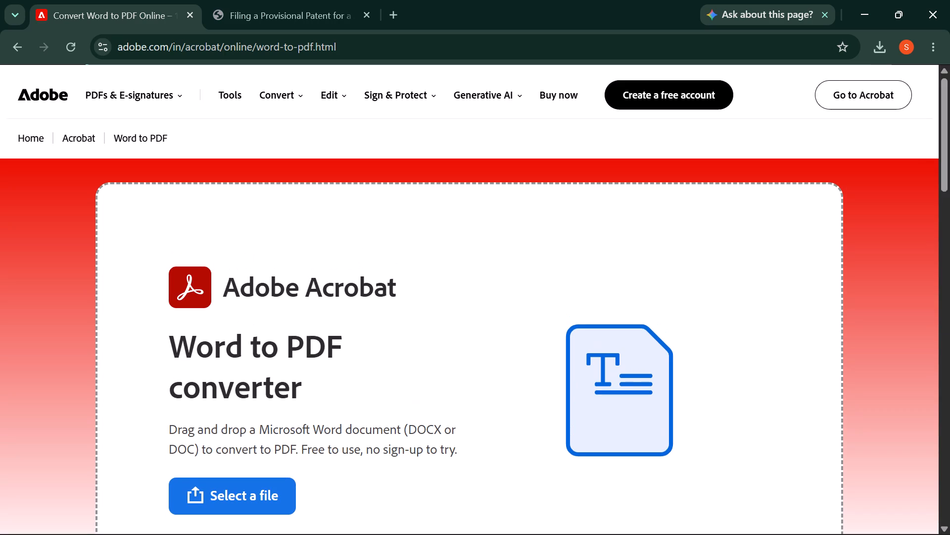
# Convert the Main report Word document from the Downloads folder with Adobe Acrobat's converter and download the PDF.
pyautogui.click(218, 496)
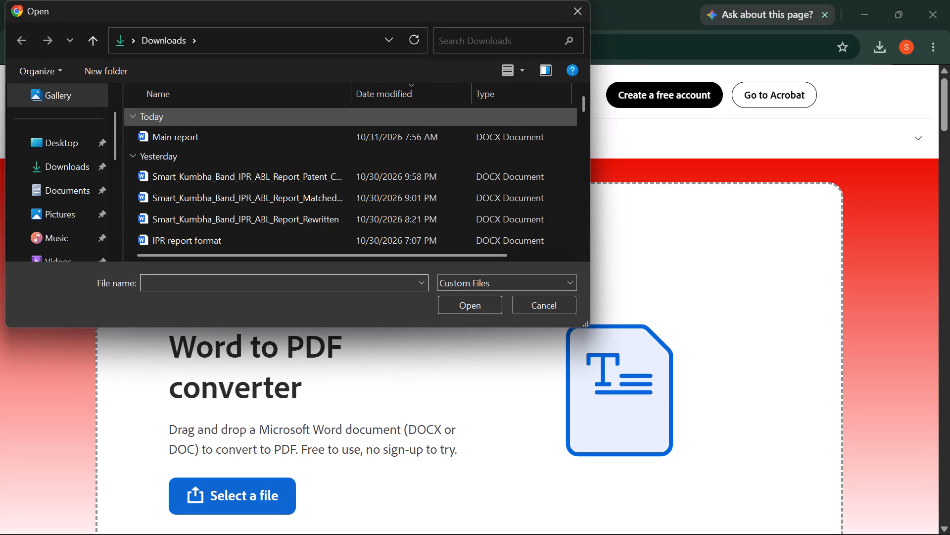
pyautogui.click(179, 134)
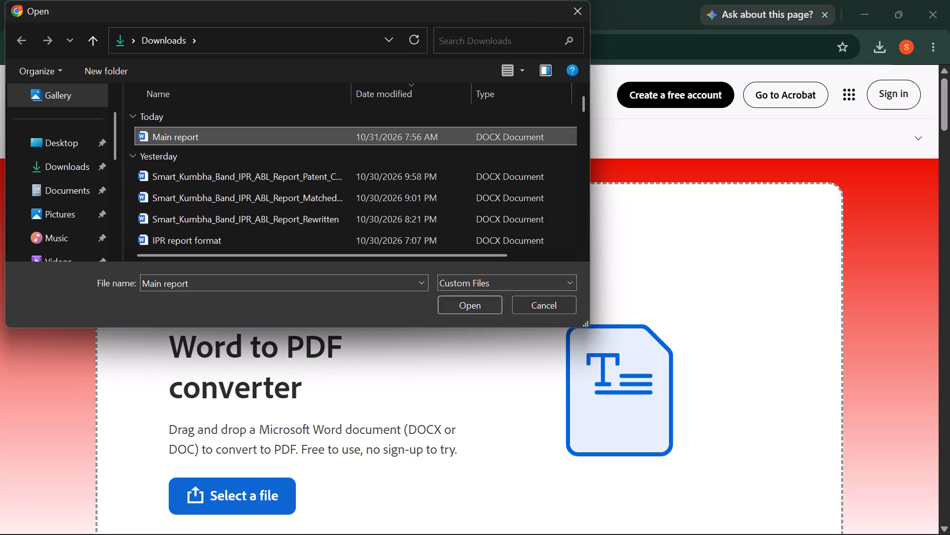
pyautogui.click(484, 301)
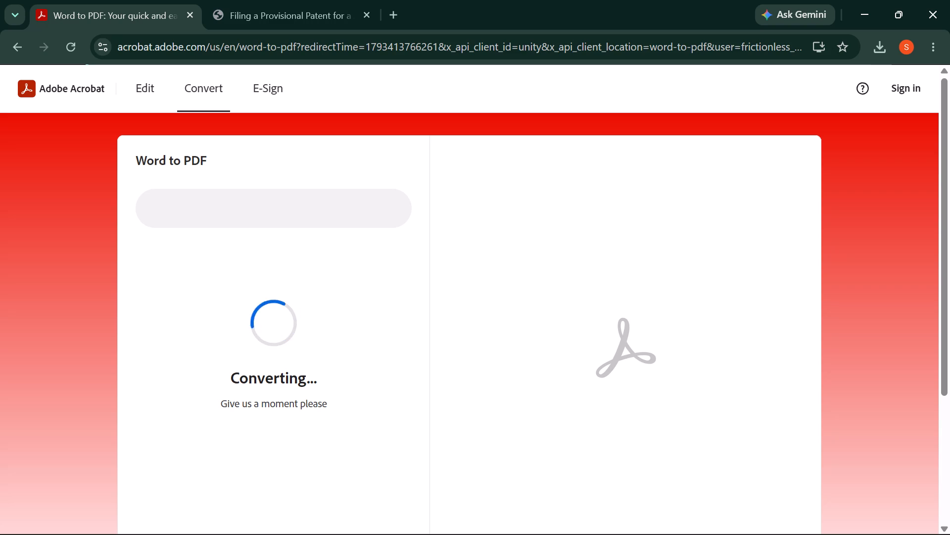
pyautogui.click(652, 362)
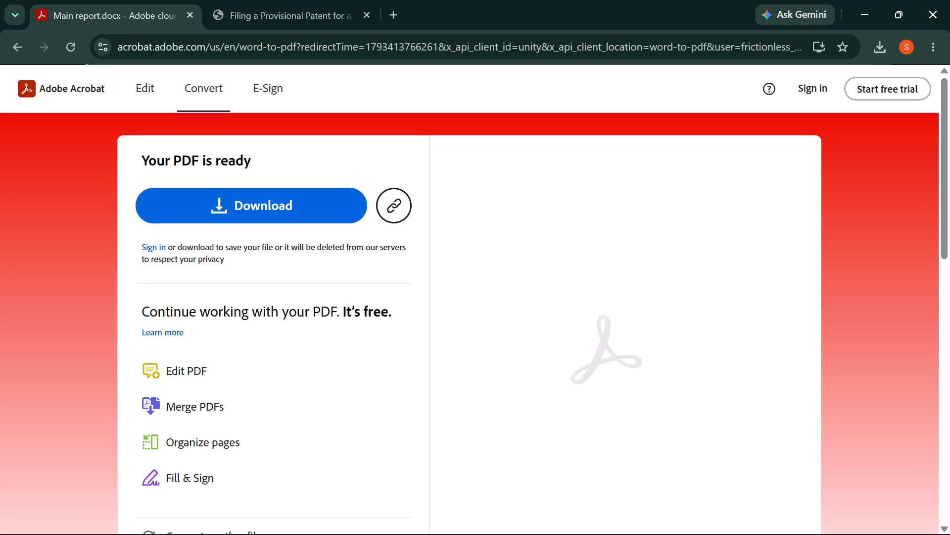
pyautogui.click(249, 203)
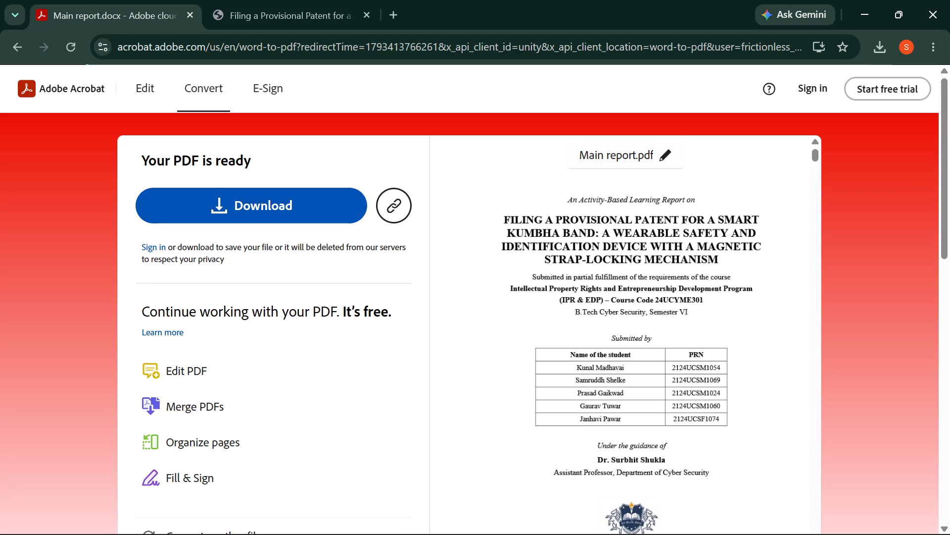
# Open the downloaded Main report (1).pdf and review its front matter from the title page to the table of contents.
pyautogui.click(763, 87)
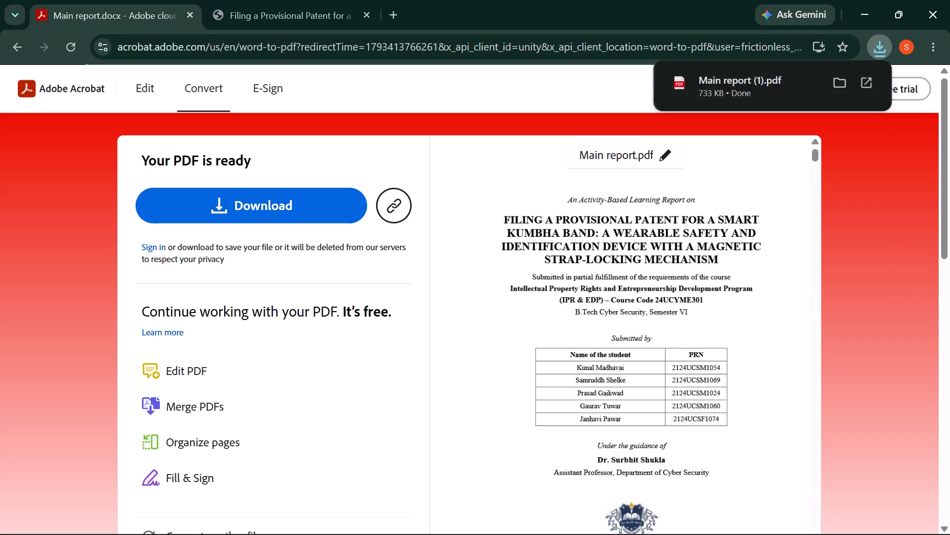
pyautogui.scroll(-6, 629, 237)
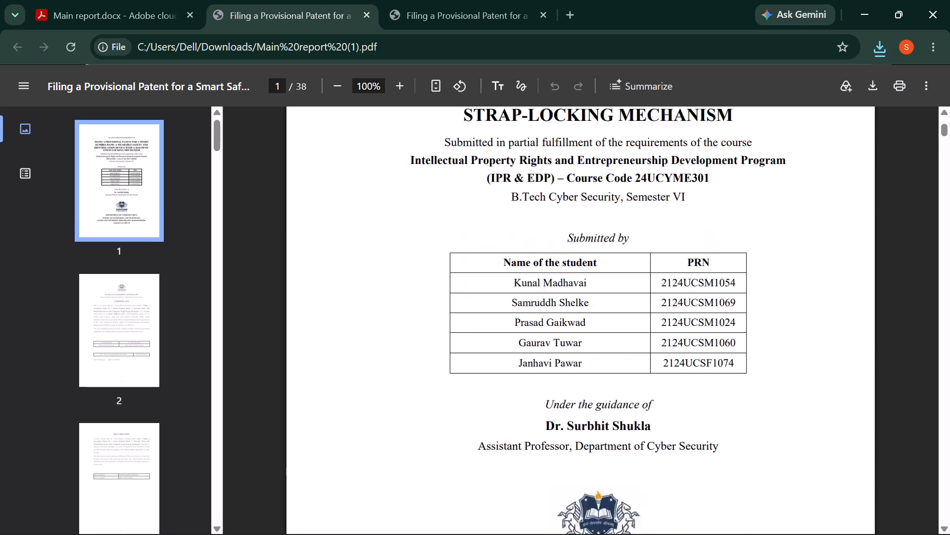
pyautogui.scroll(-5, 629, 237)
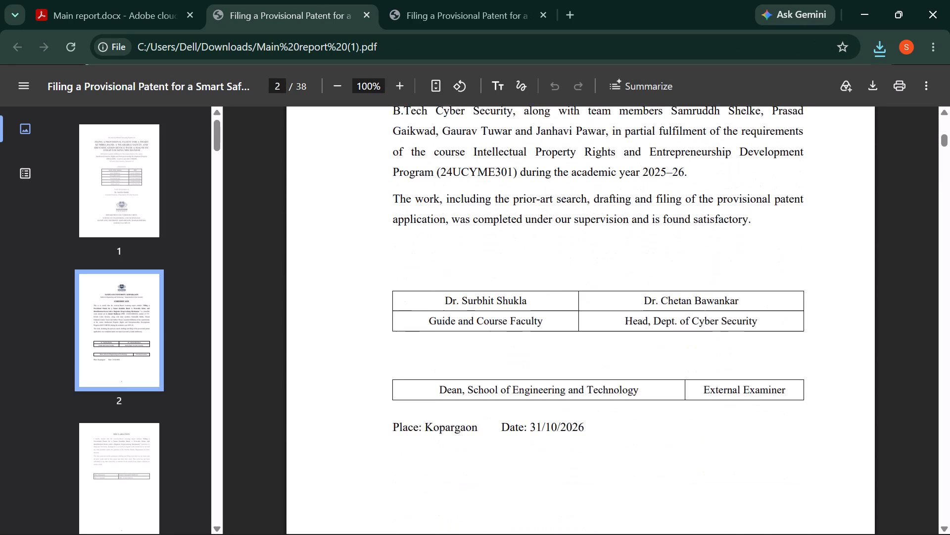
pyautogui.scroll(-5, 629, 237)
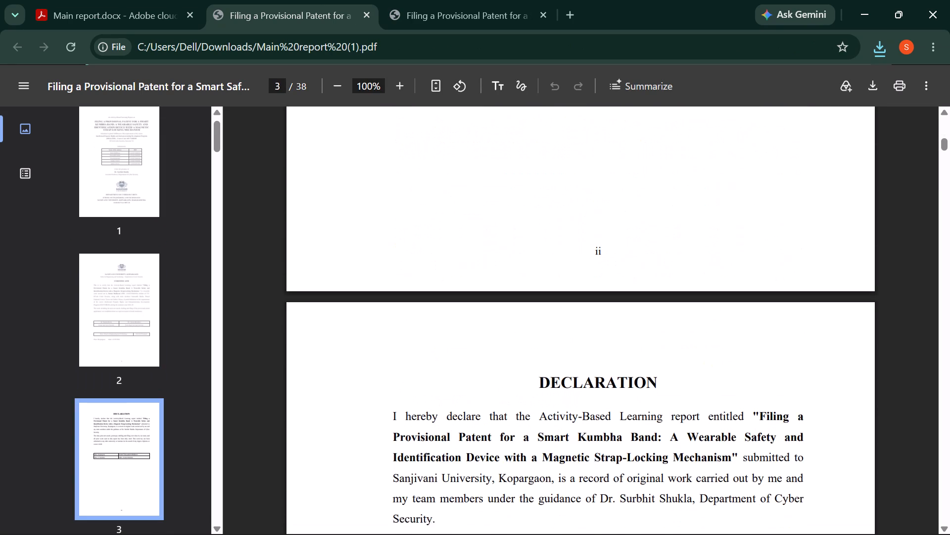
pyautogui.scroll(-7, 629, 237)
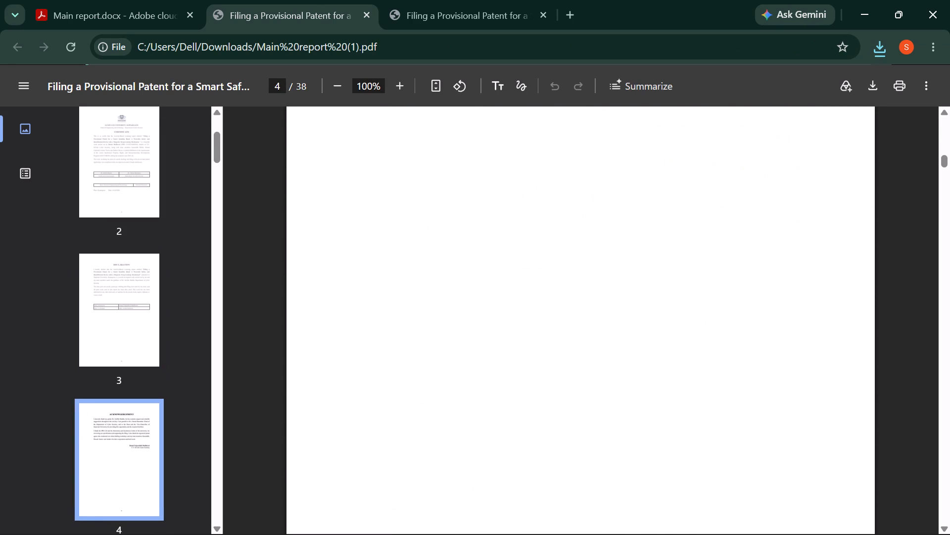
pyautogui.scroll(-5, 629, 237)
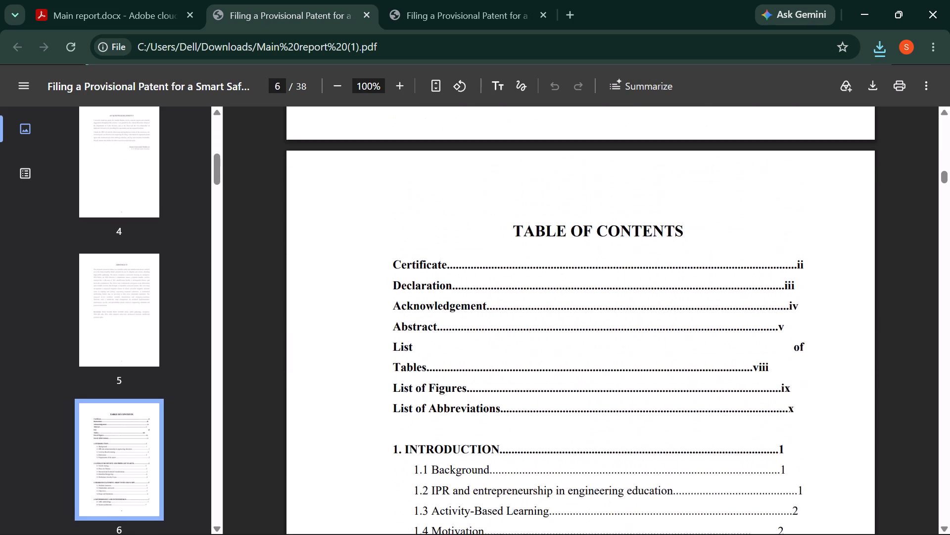
# Check the page-number alignment and entries in the PDF's table of contents, and close the browser window.
pyautogui.scroll(-4, 629, 237)
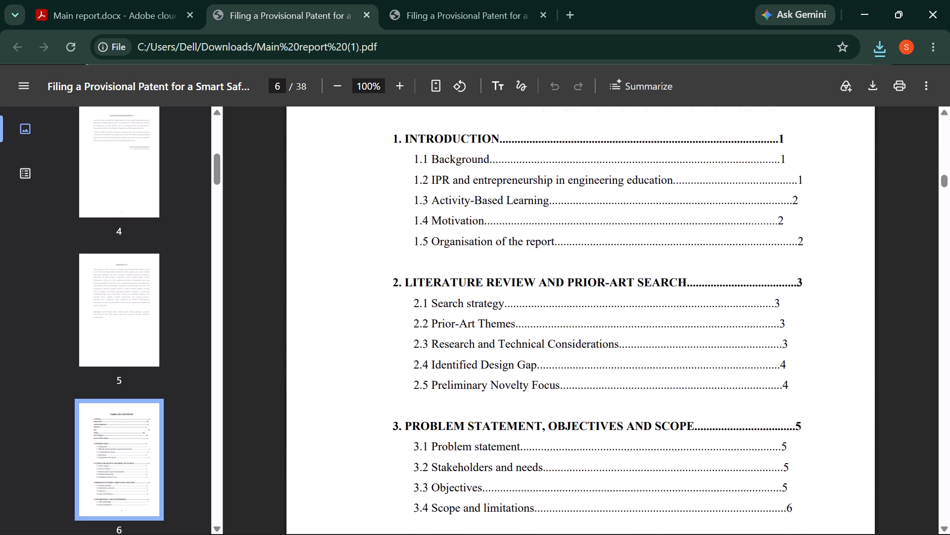
pyautogui.scroll(-3, 629, 237)
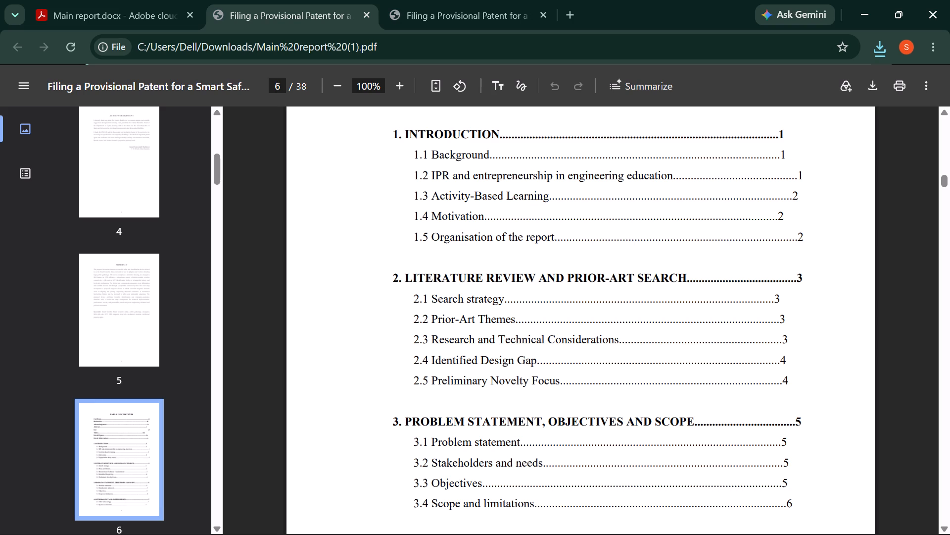
pyautogui.scroll(-2, 629, 252)
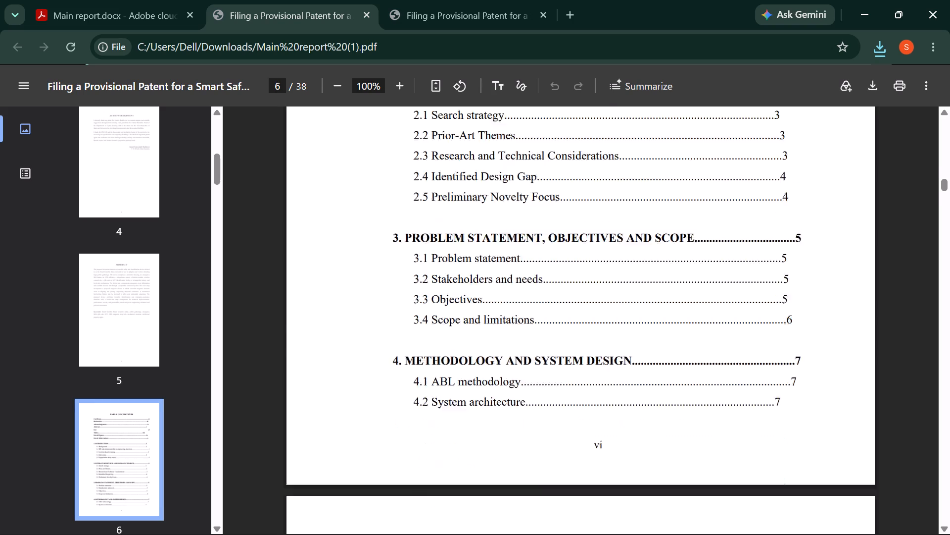
pyautogui.scroll(-3, 629, 252)
pyautogui.scroll(1, 629, 252)
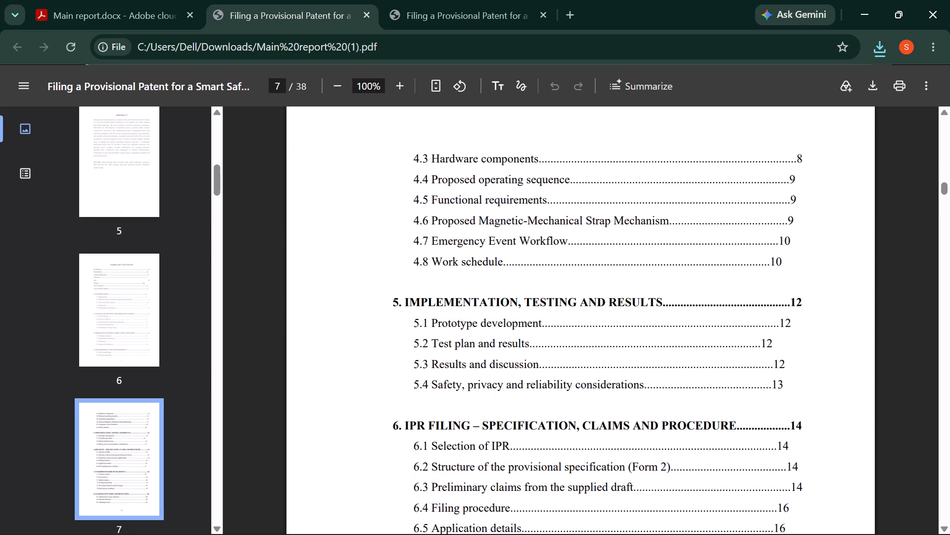
pyautogui.scroll(1, 629, 252)
pyautogui.click(935, 0)
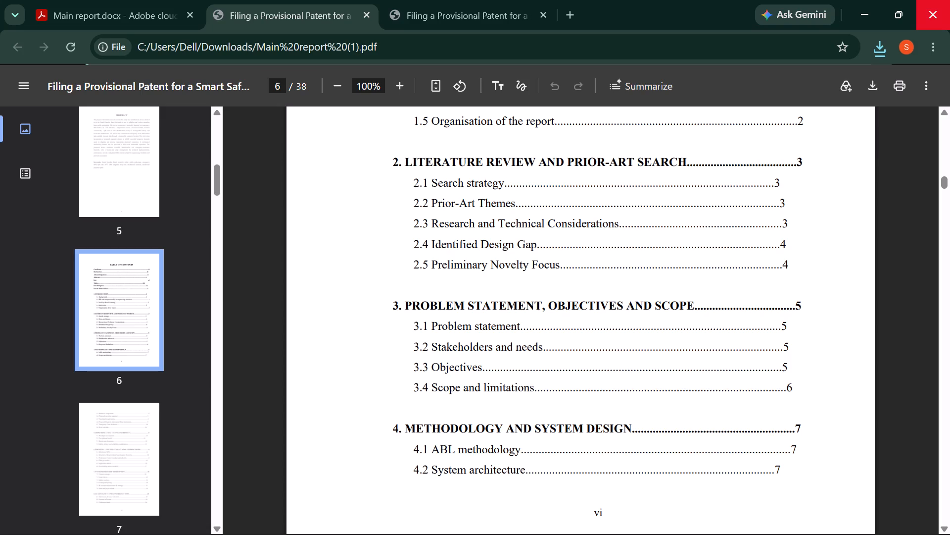